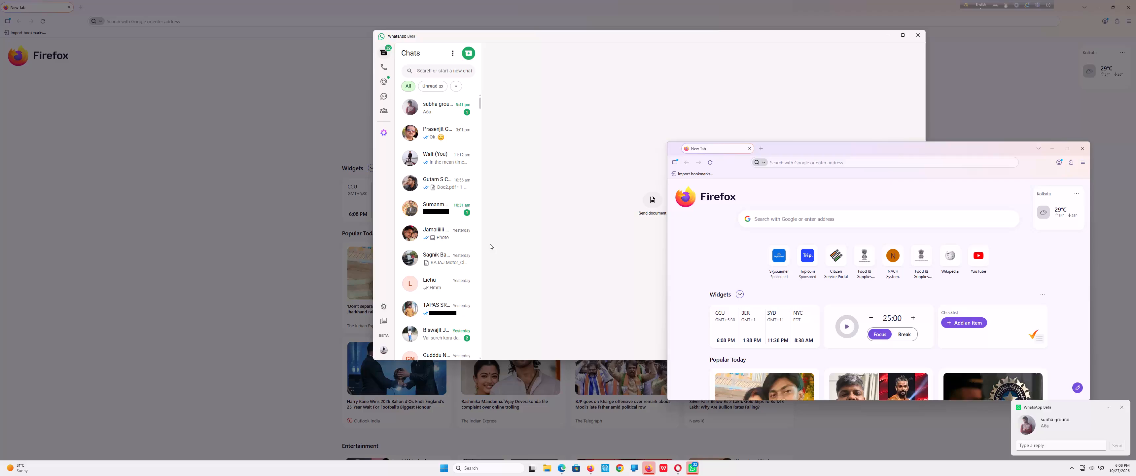
Clear the overlapping windows: dismiss the WhatsApp notification and close the smaller Firefox window and WhatsApp, keeping the large Firefox window open.
left_click(1122, 406)
left_click(1085, 148)
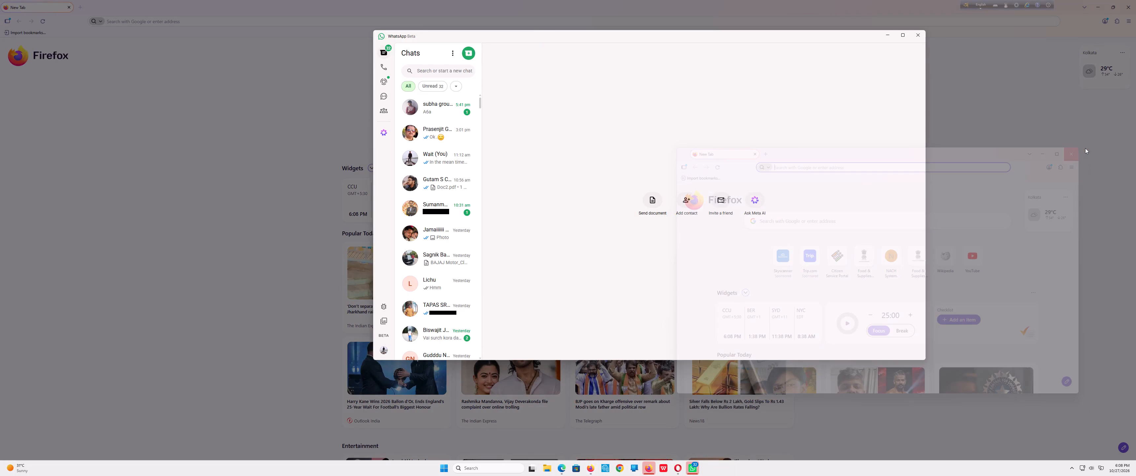
left_click(923, 37)
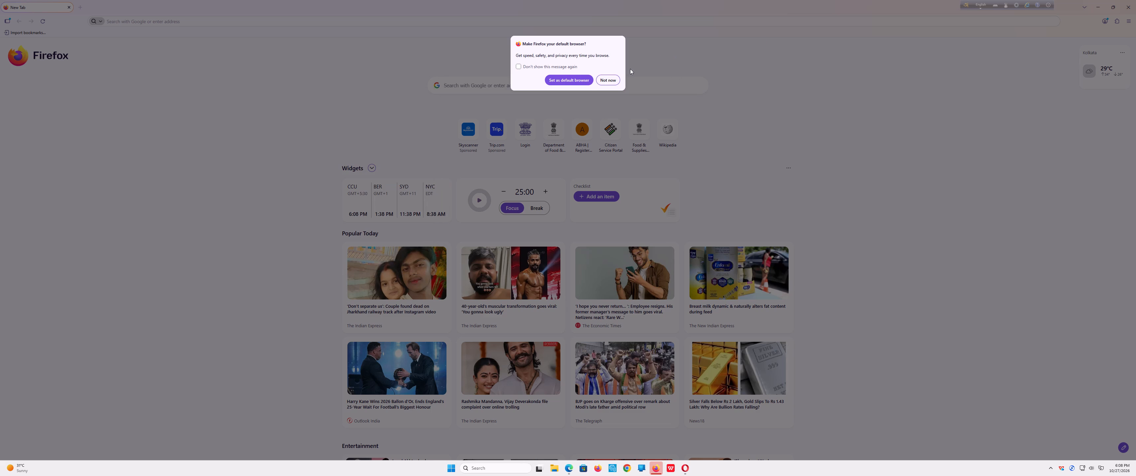
Decline making Firefox the default browser, close the open Firefox, Edge and Opera windows, and dismiss the Acrobat notification.
left_click(615, 76)
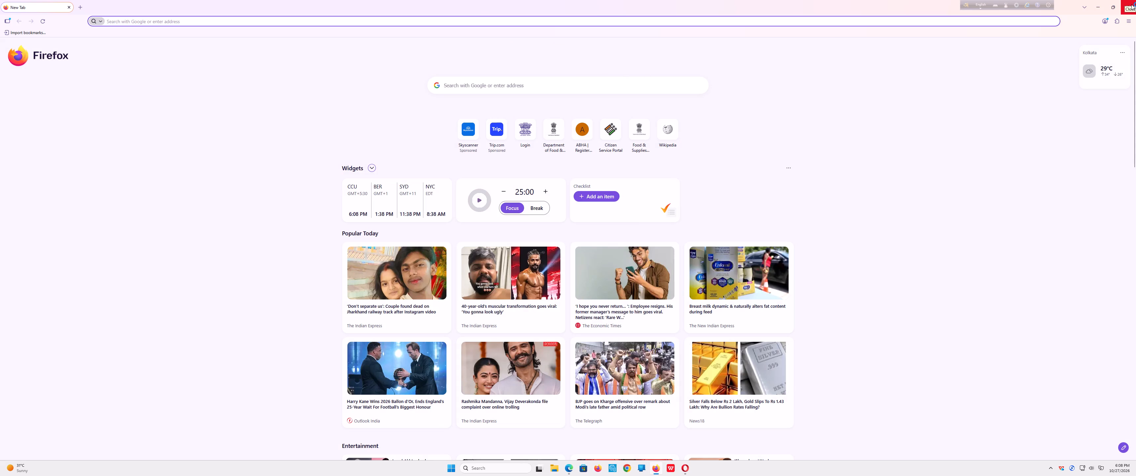
left_click(1131, 4)
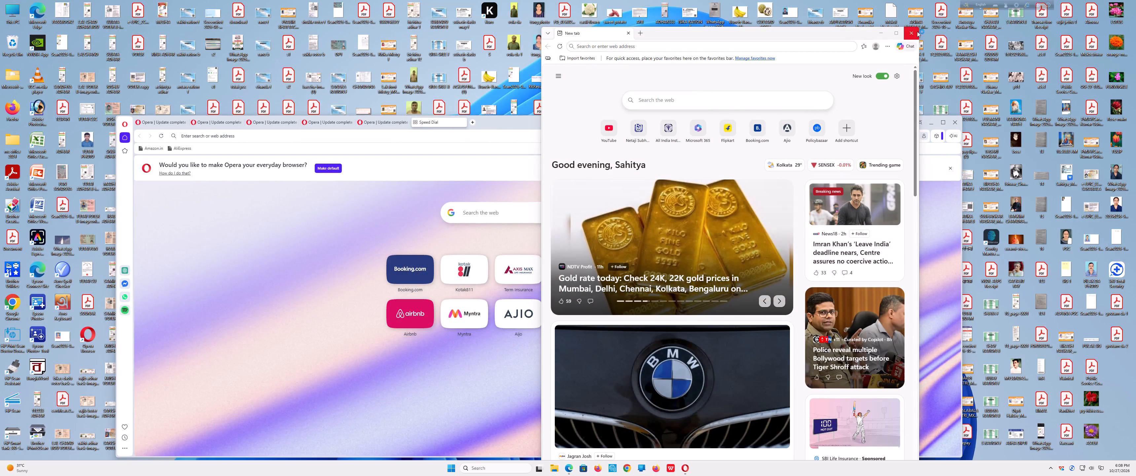
left_click(917, 31)
left_click(957, 122)
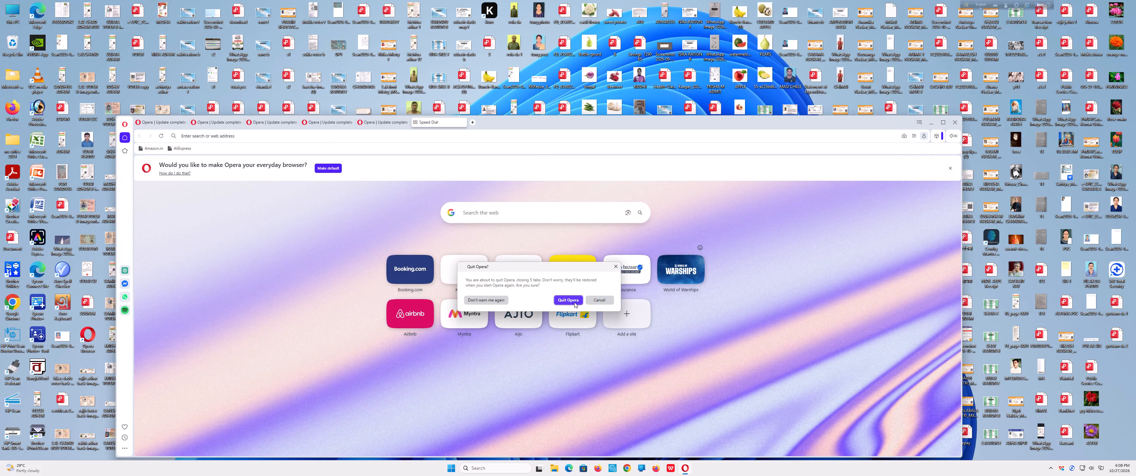
left_click(574, 302)
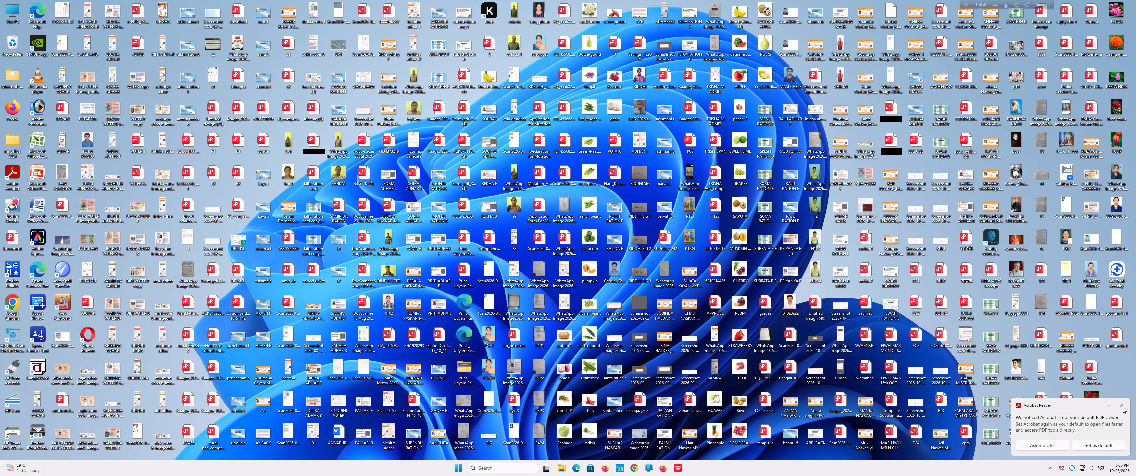
left_click(1123, 407)
Set Adobe Acrobat as the default app for .pdf files through the properties of a PDF on the desktop.
right_click(1119, 336)
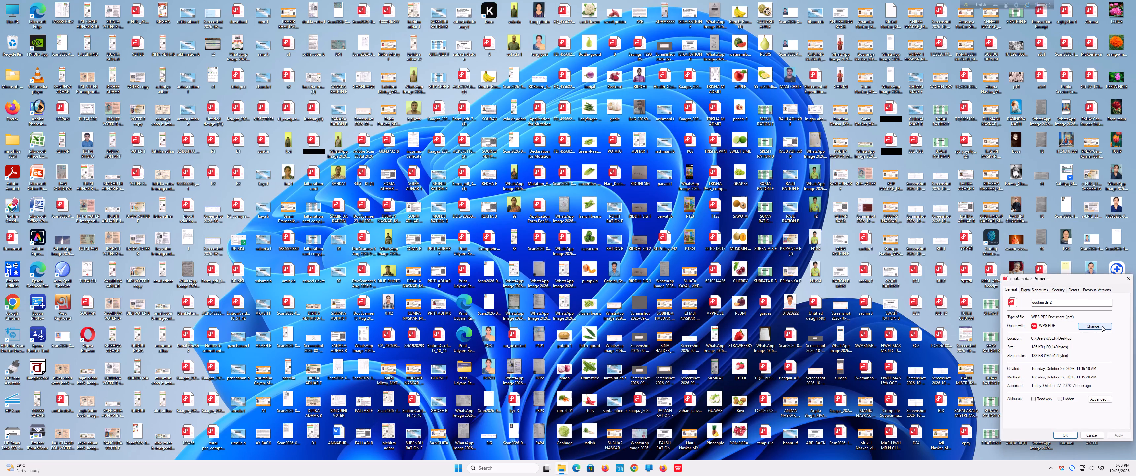
left_click(1102, 326)
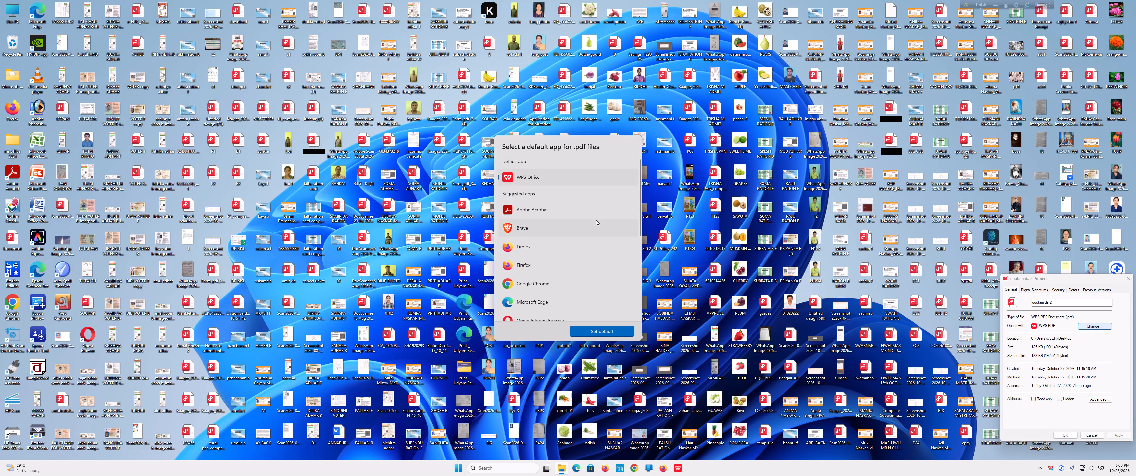
left_click(611, 204)
left_click(602, 333)
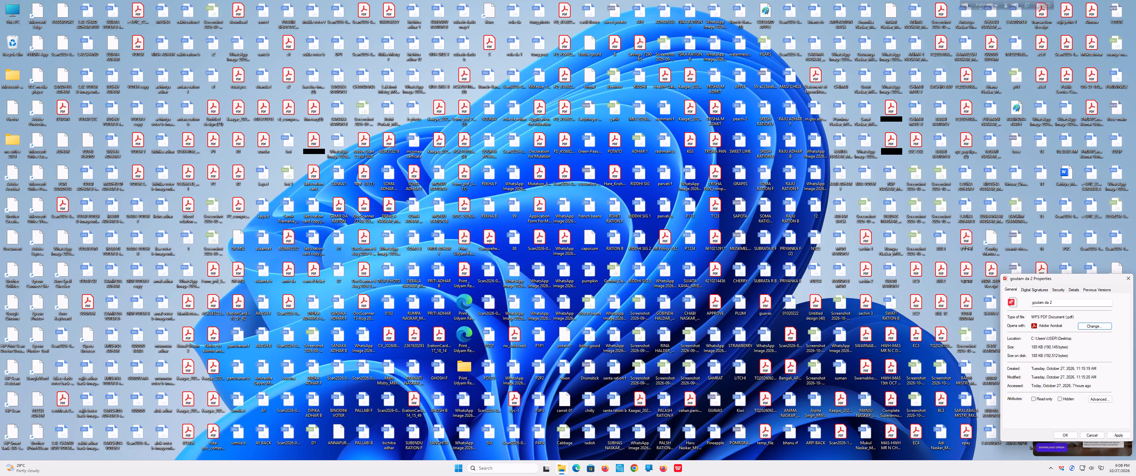
left_click(1120, 434)
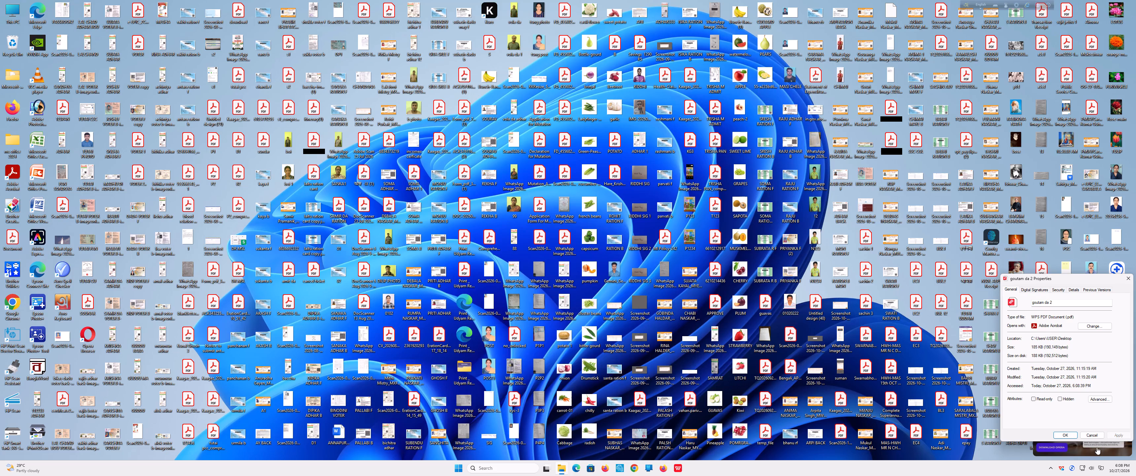
left_click(1070, 436)
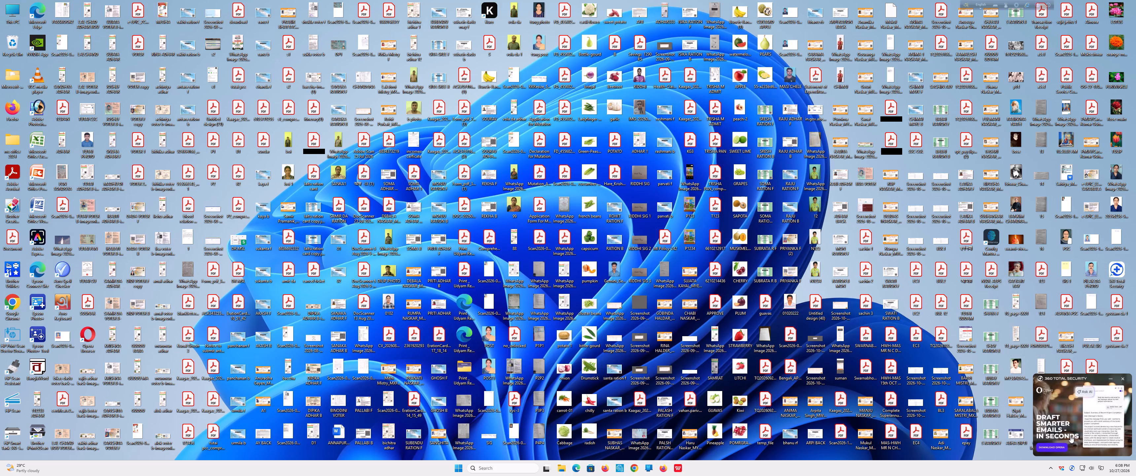
Close the Opera promotional pop-up covering the desktop icons.
left_click(1123, 379)
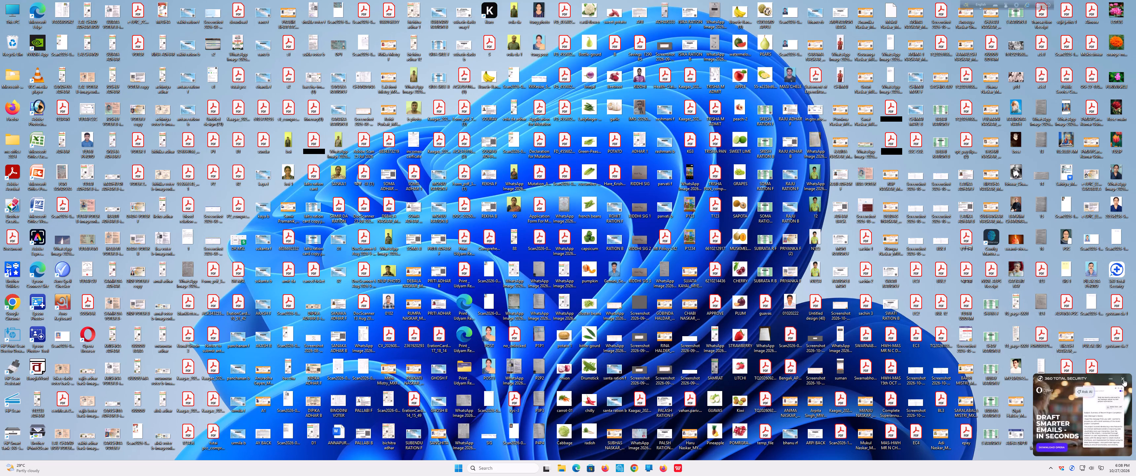
right_click(1122, 376)
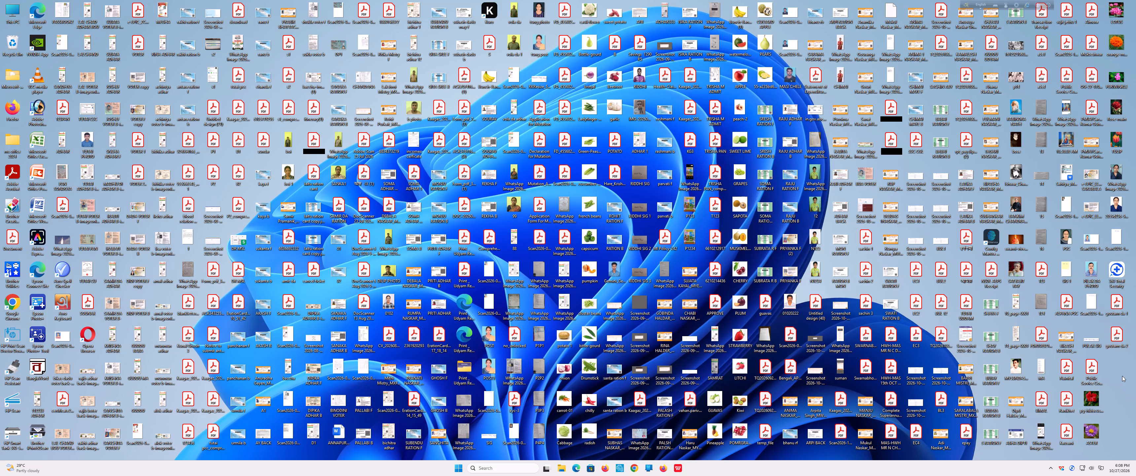
left_click(1092, 303)
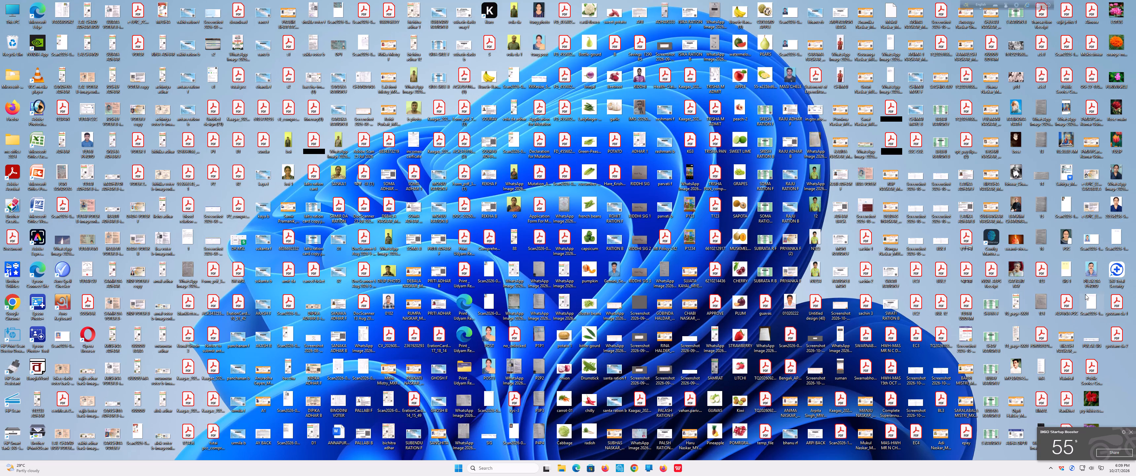
Switch to Google Chrome and search Google for the suggested term canva, dismissing the Netflix notification.
left_click(633, 472)
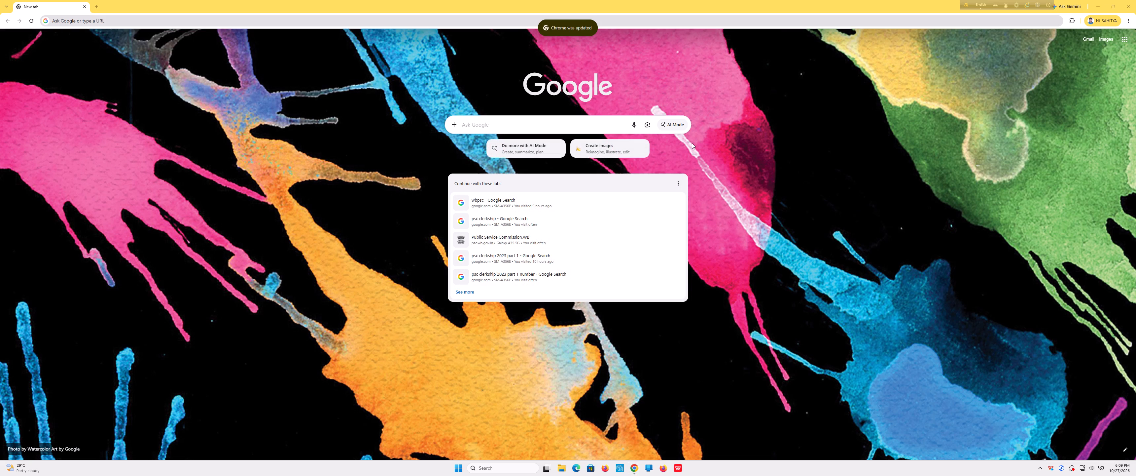
left_click(598, 132)
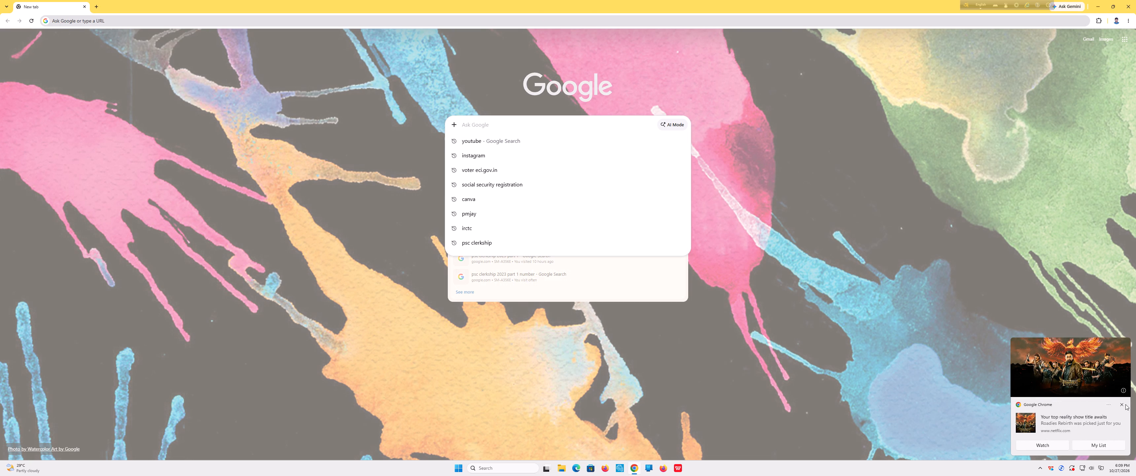
left_click(1122, 404)
left_click(566, 125)
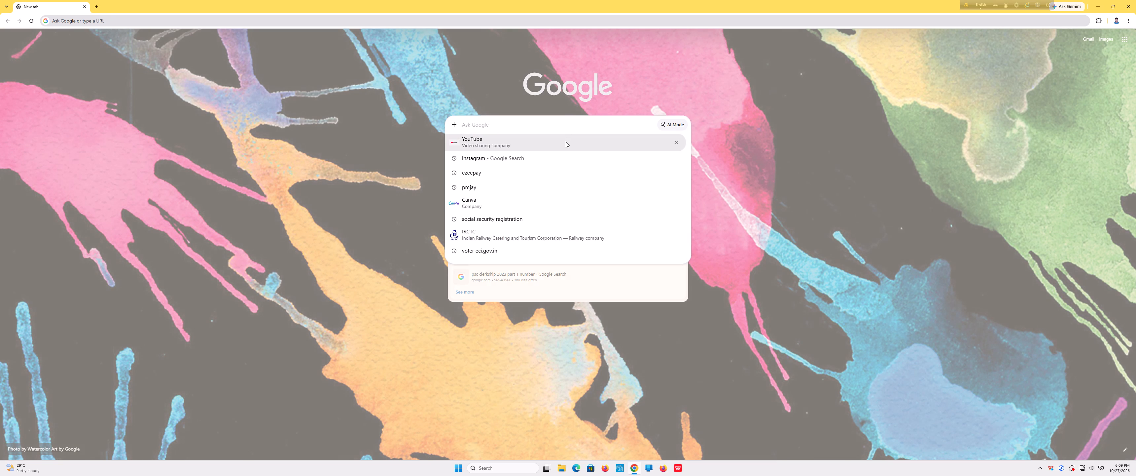
left_click(565, 200)
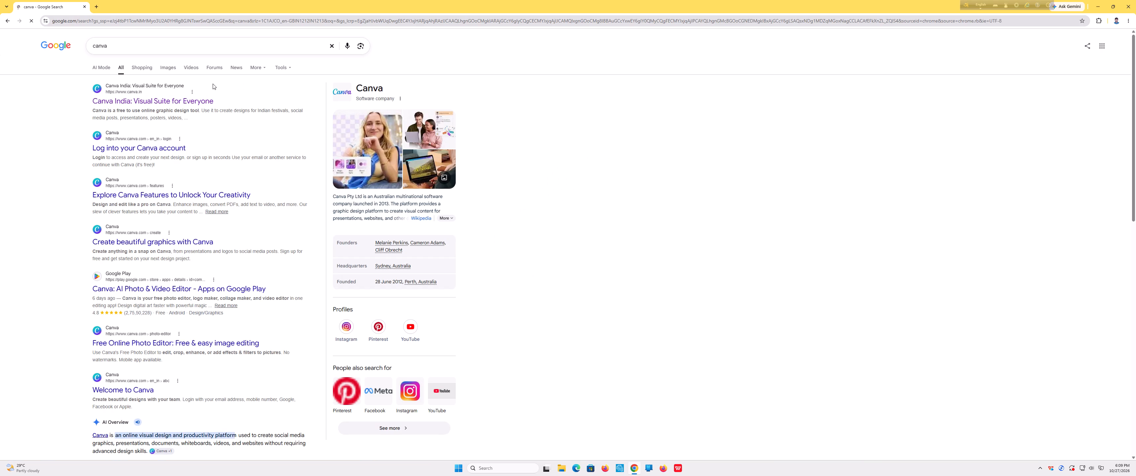
Open a second browser tab and bring up the Google search suggestions on it.
left_click(98, 7)
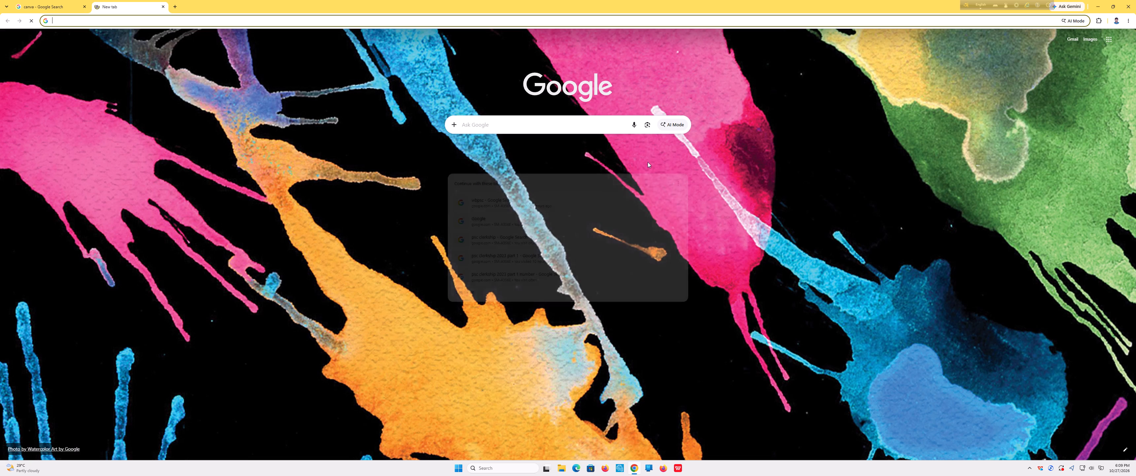
left_click(572, 118)
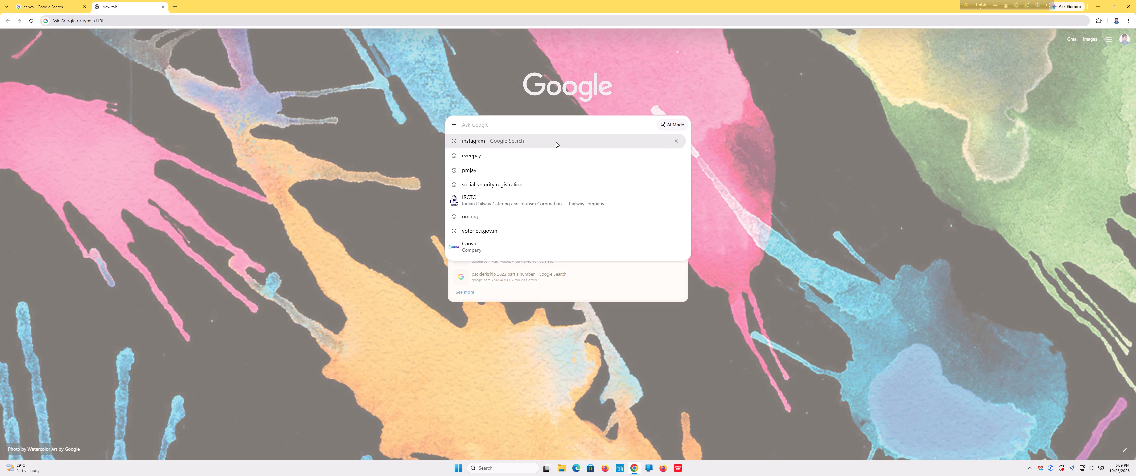
Open YouTube in the new Chrome tab and start playing the My Mix playlist from the home feed.
type("you")
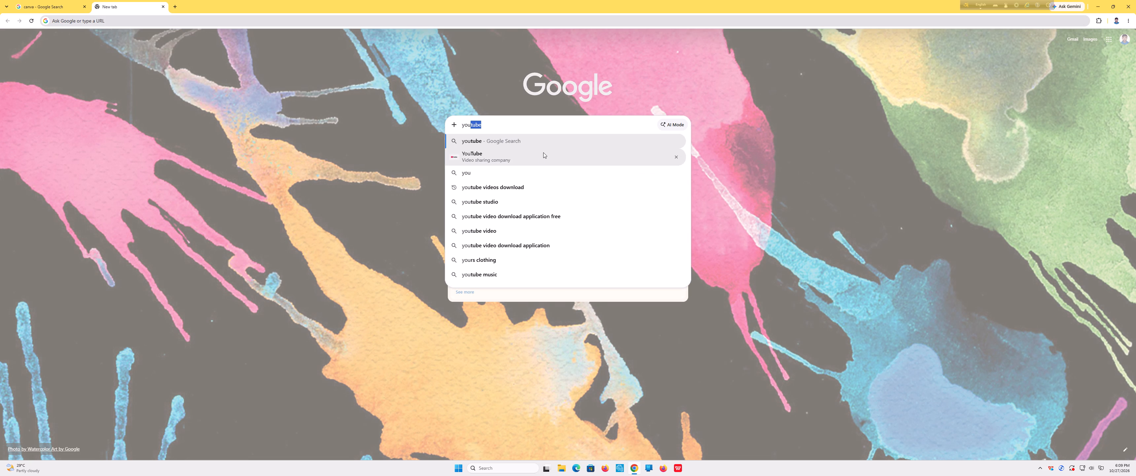
left_click(539, 156)
left_click(99, 103)
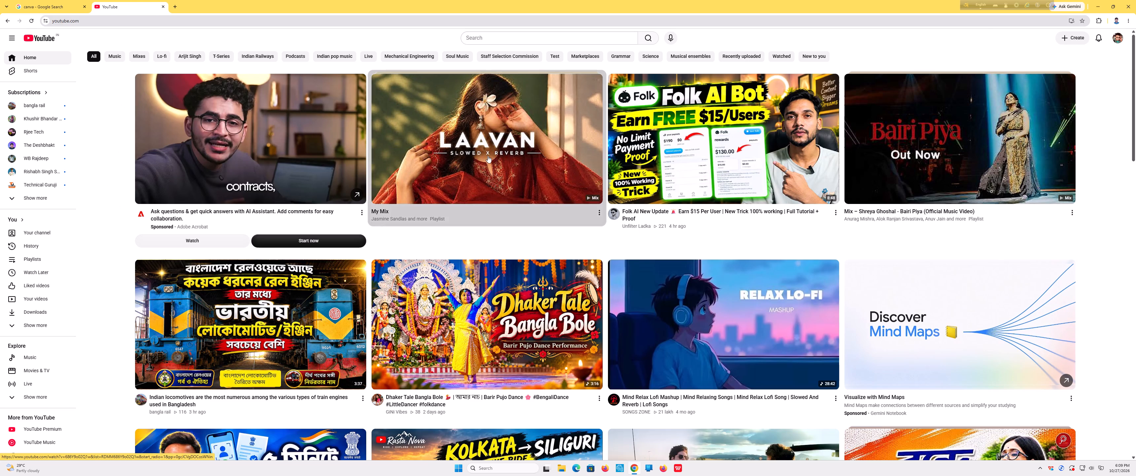
scroll(498, 156, "down", 4)
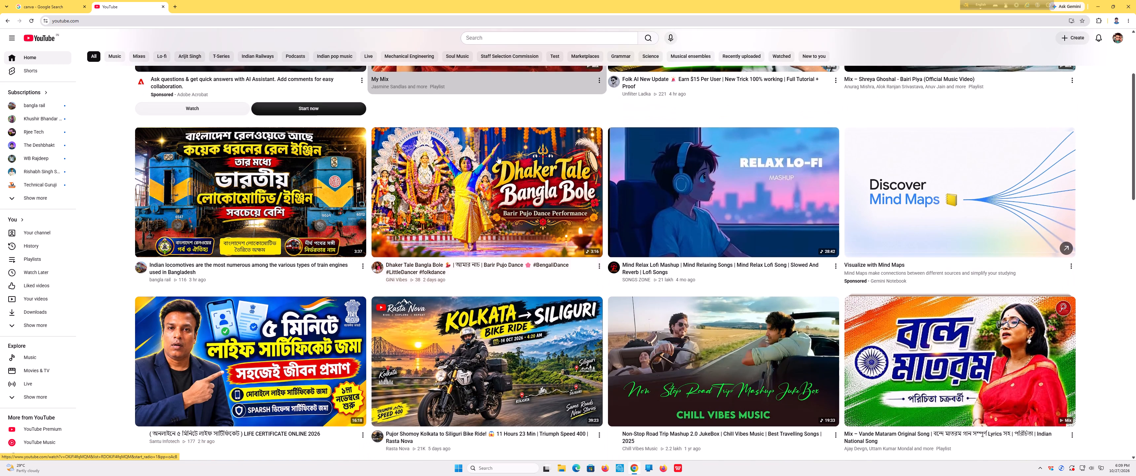
scroll(498, 156, "up", 4)
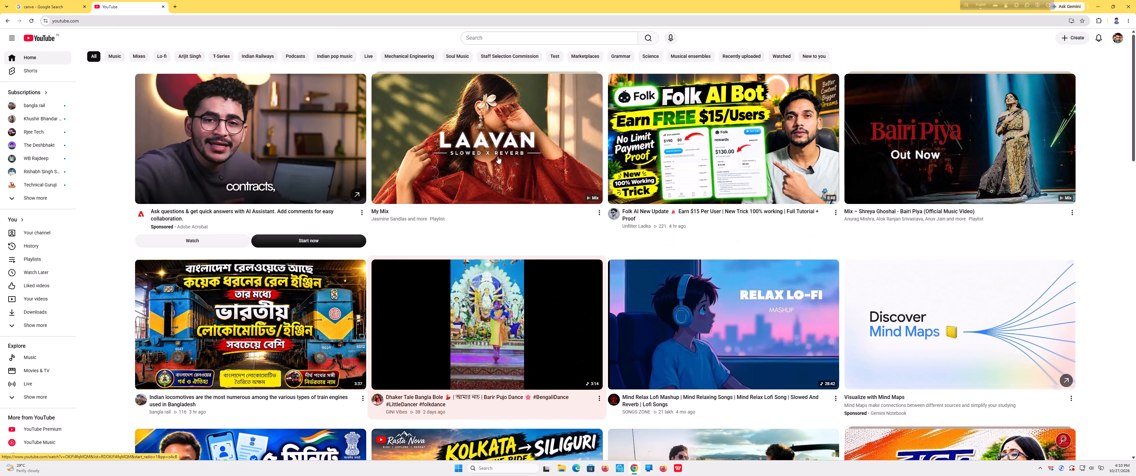
scroll(498, 156, "down", 5)
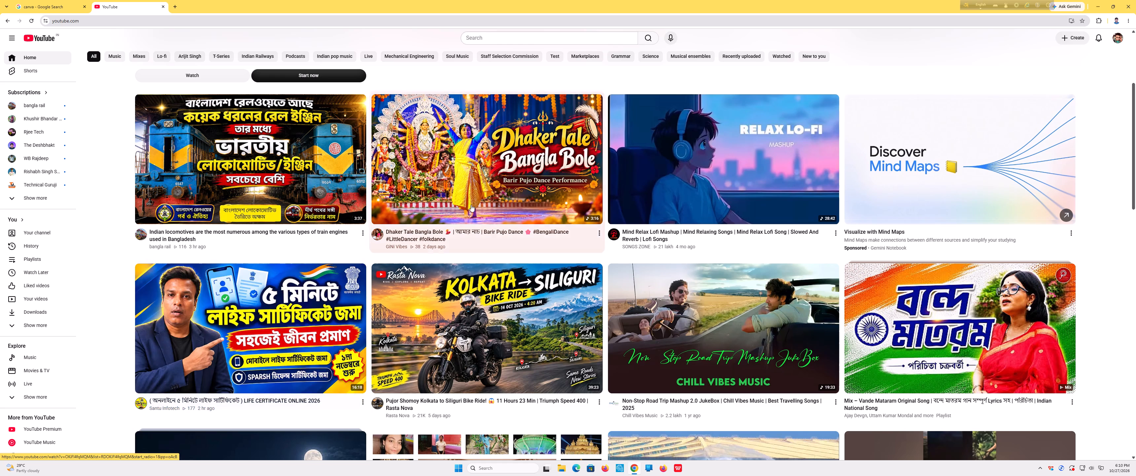
scroll(474, 188, "up", 6)
left_click(486, 172)
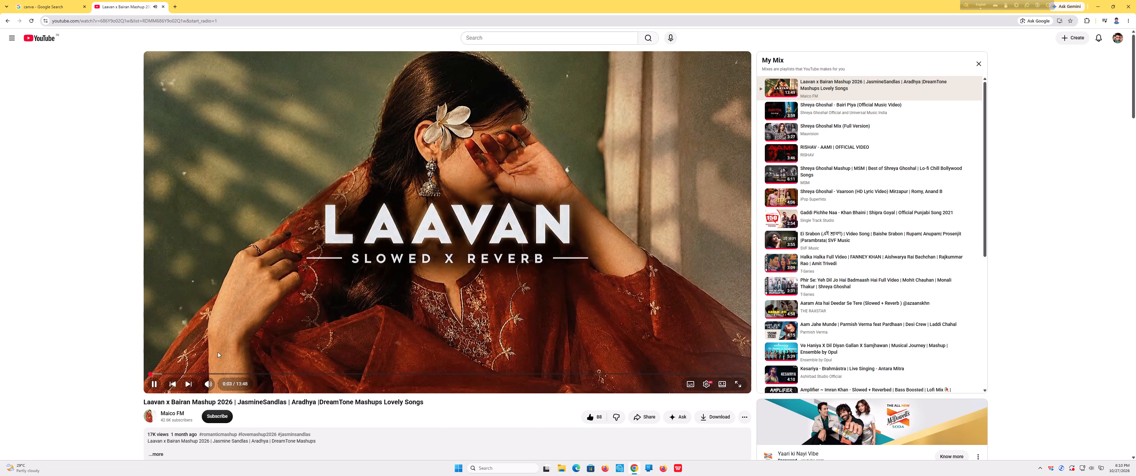
Open Canva India from the canva search results and open the recent A4 Untitled Design containing the flower photos.
left_click(34, 4)
left_click(186, 100)
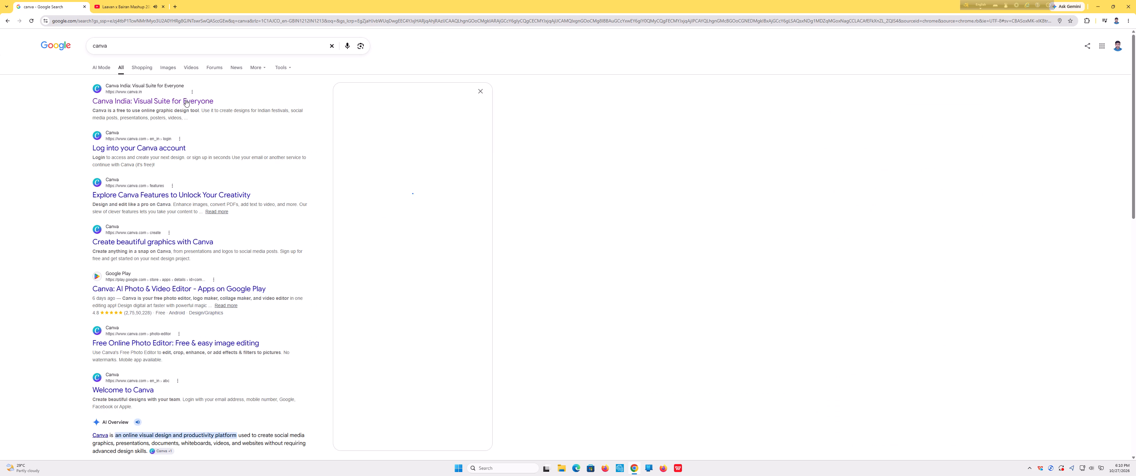
left_click(481, 92)
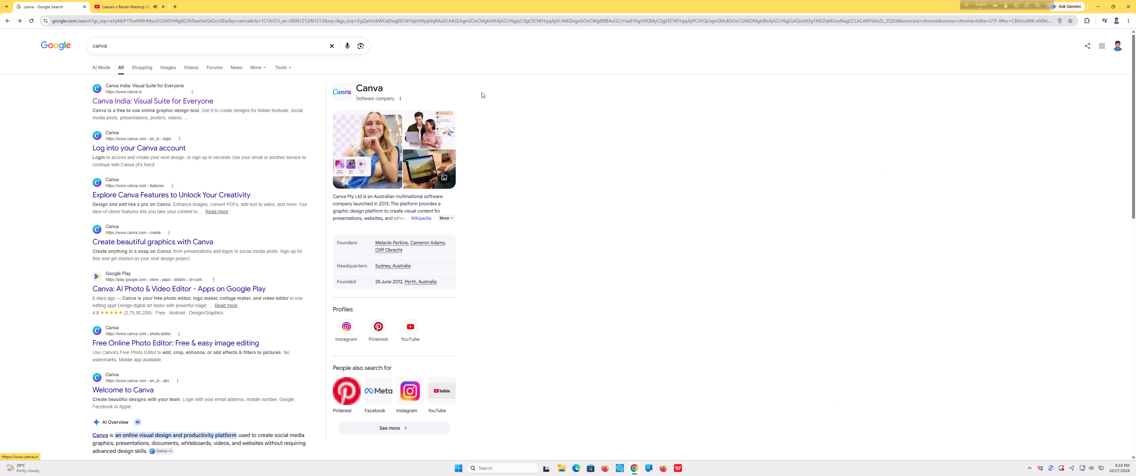
left_click(181, 101)
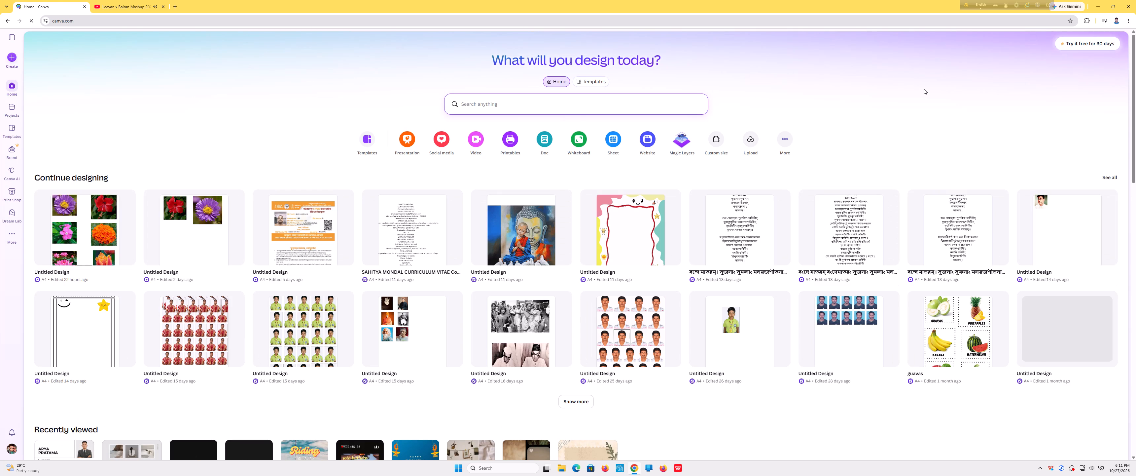
left_click(89, 242)
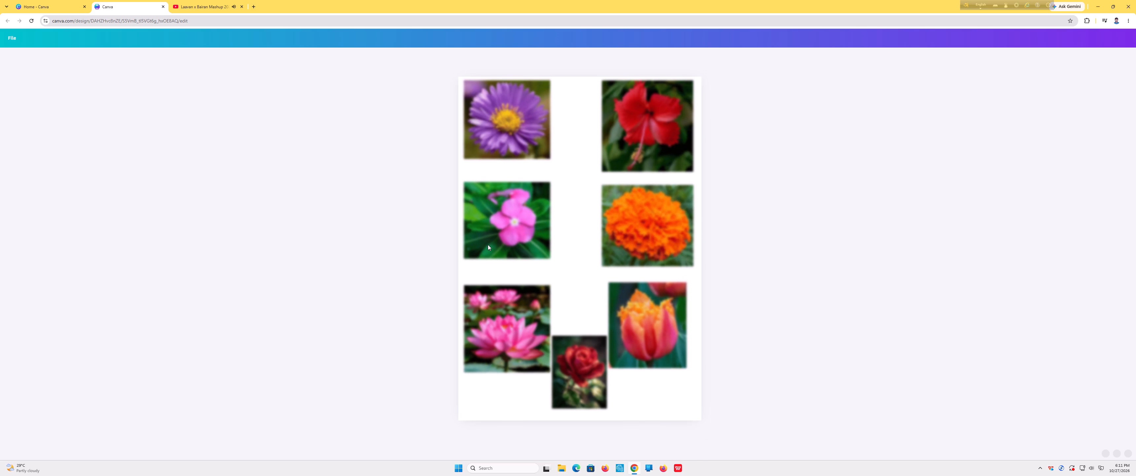
Nudge the pink lotus photo slightly up and to the right on the A4 page.
left_click(585, 367)
left_click_drag(508, 346, 512, 338)
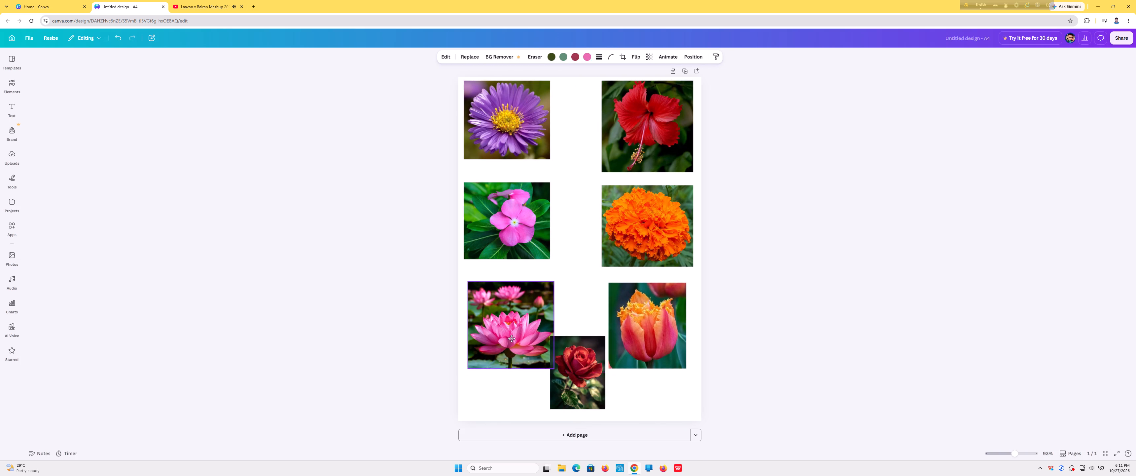
left_click_drag(512, 338, 510, 341)
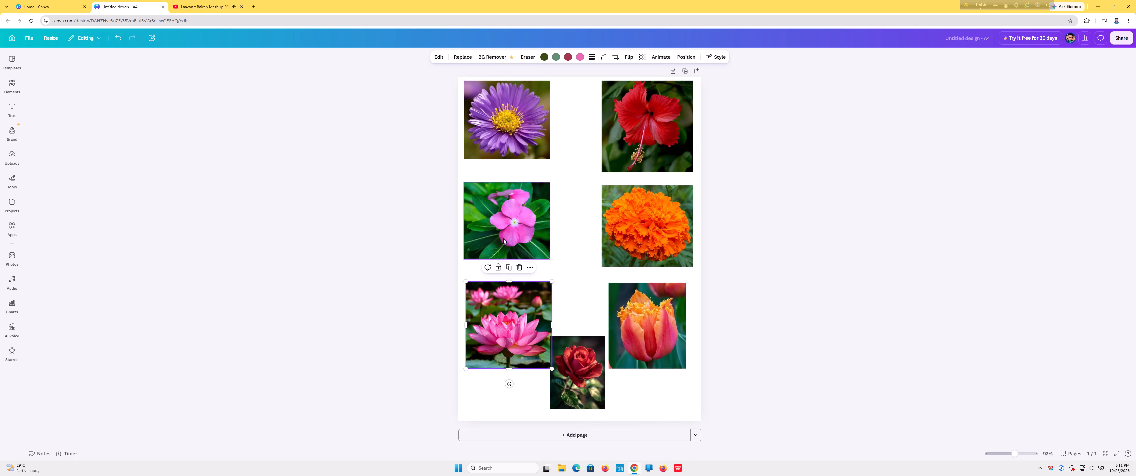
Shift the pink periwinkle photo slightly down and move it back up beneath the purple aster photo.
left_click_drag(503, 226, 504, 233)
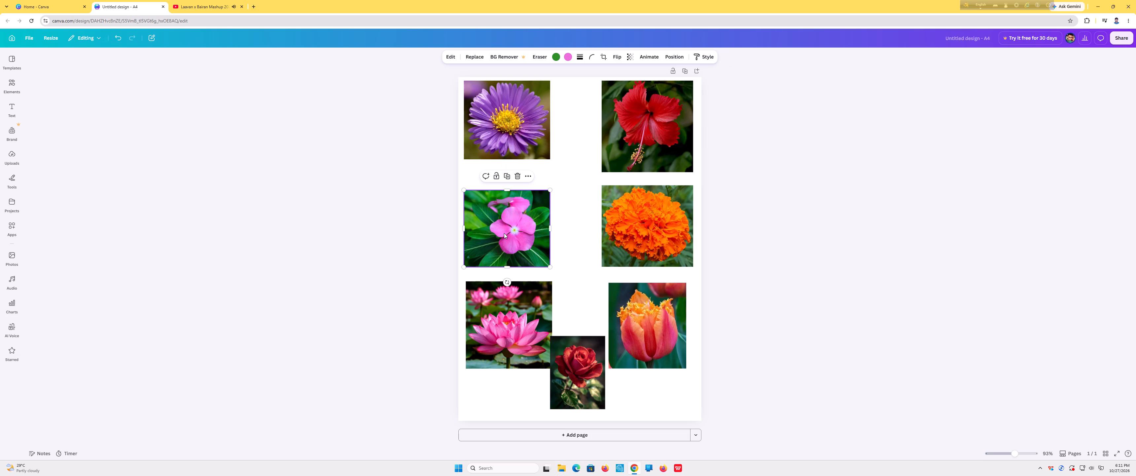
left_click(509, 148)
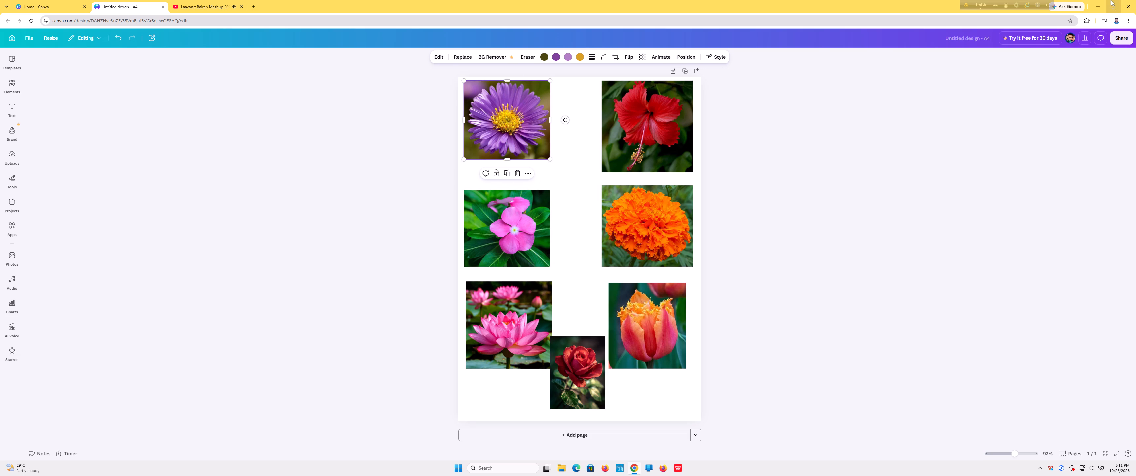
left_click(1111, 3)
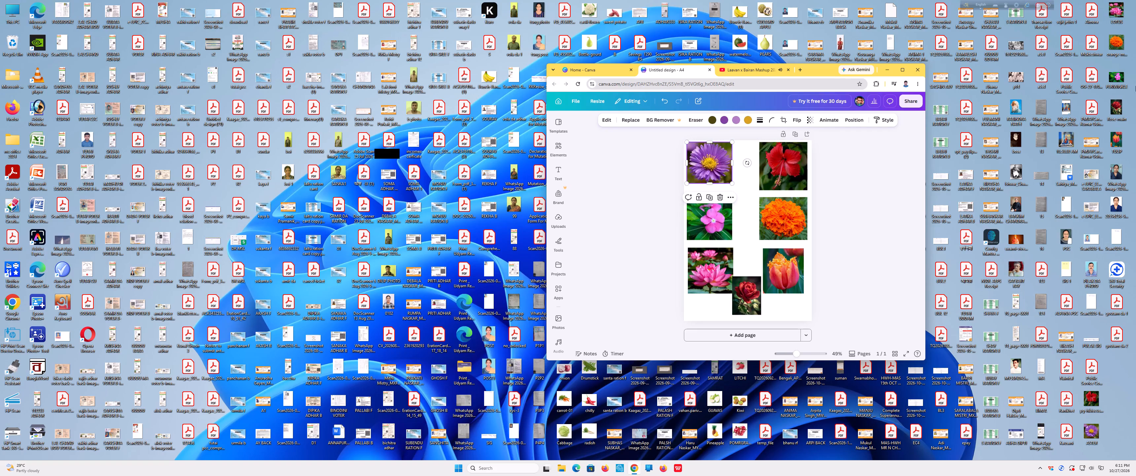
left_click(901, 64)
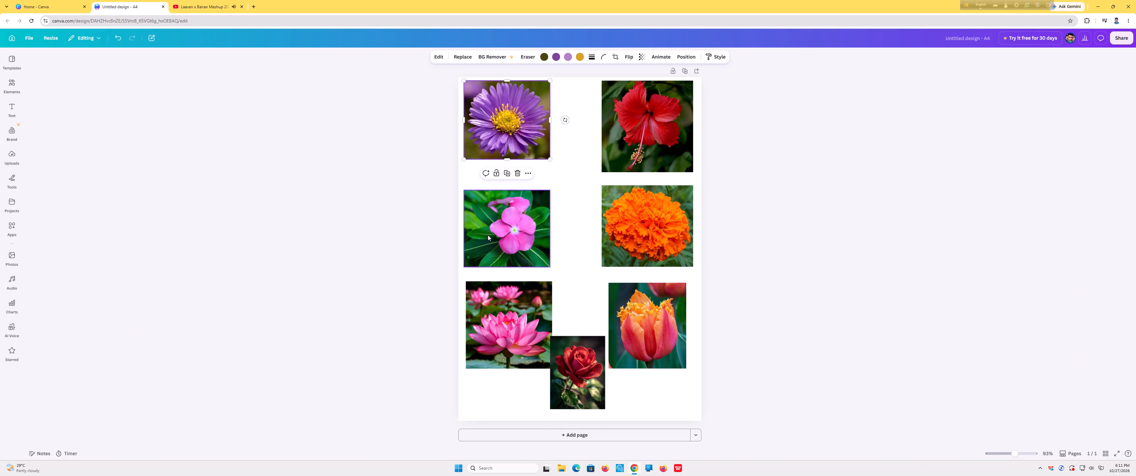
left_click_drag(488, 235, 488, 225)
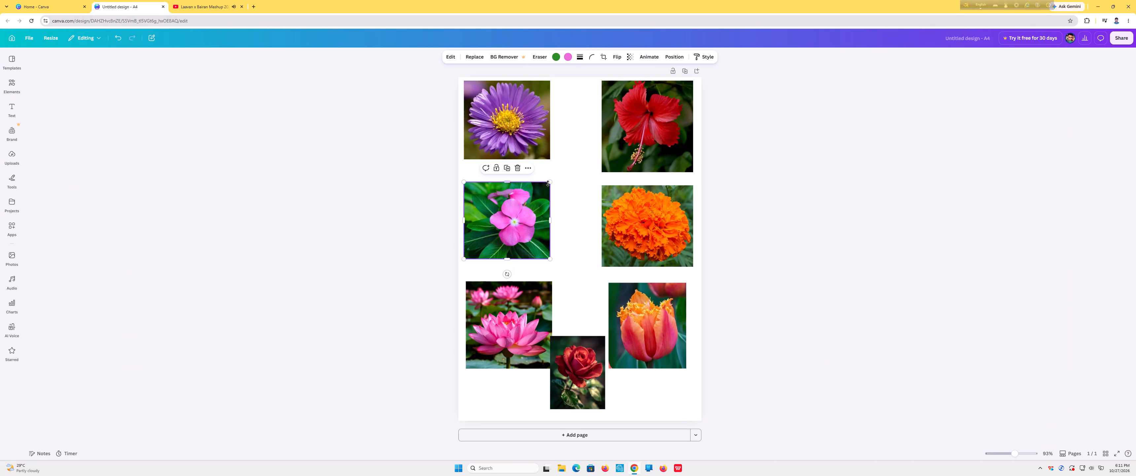
Search the design elements for border.
left_click(14, 106)
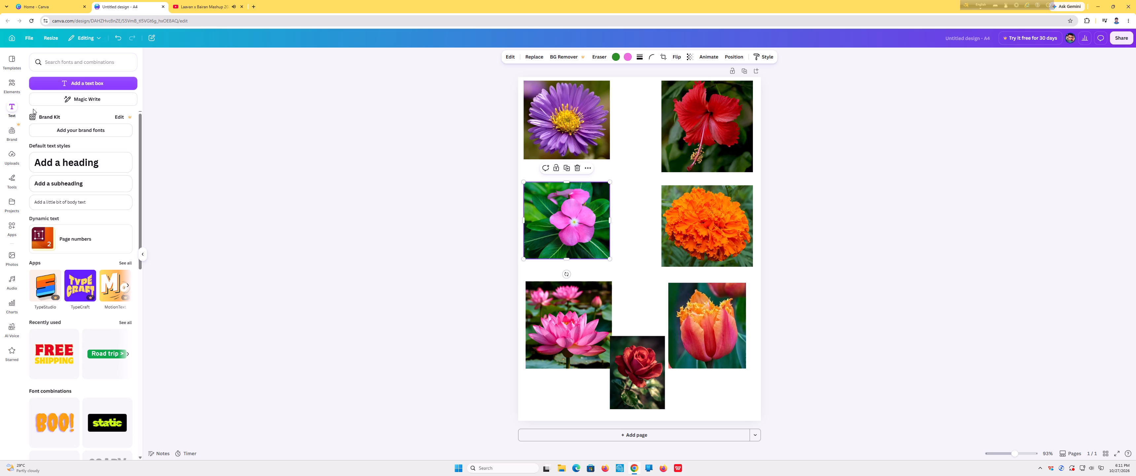
left_click(14, 84)
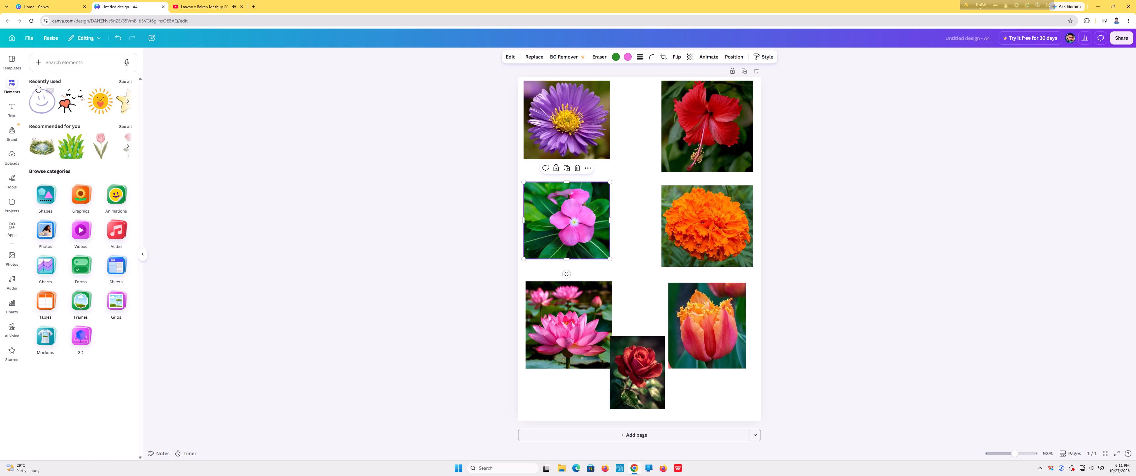
left_click(56, 63)
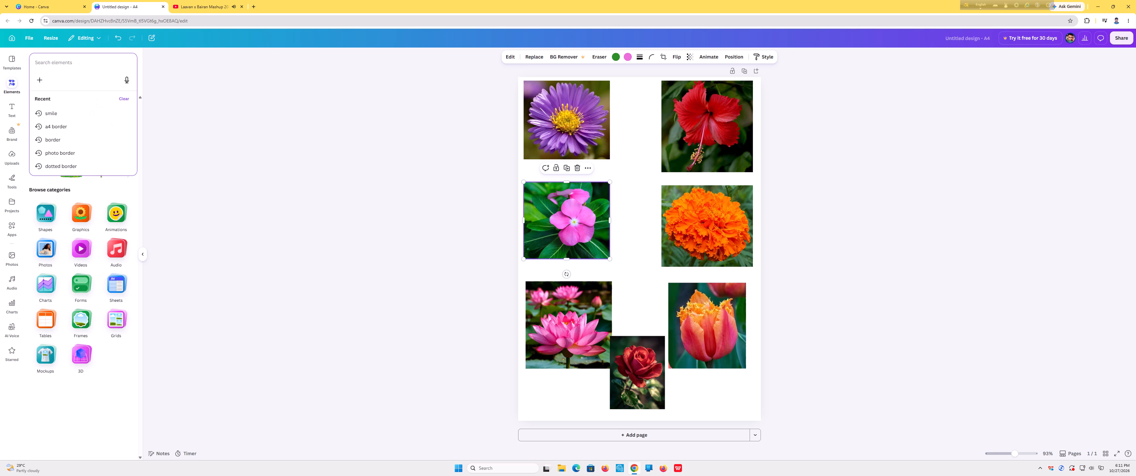
type("bo")
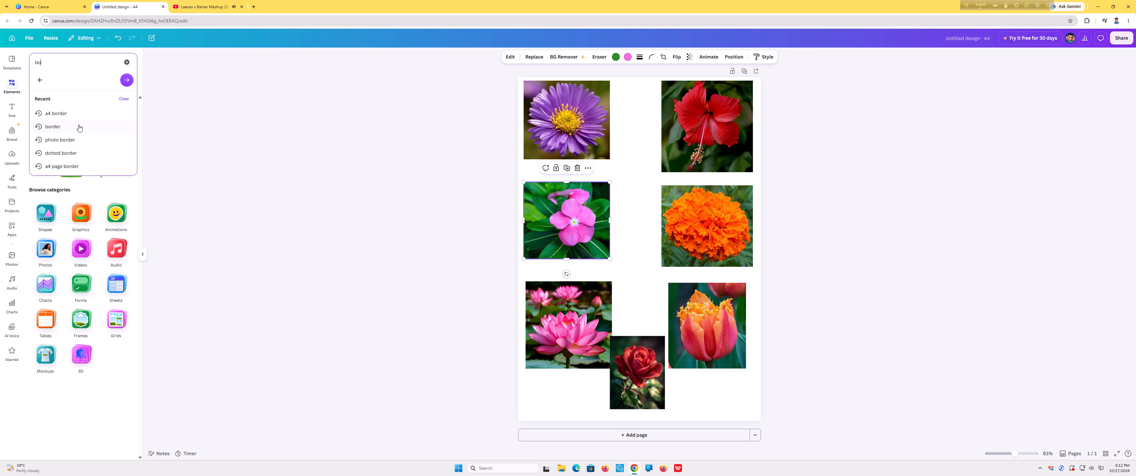
left_click(79, 125)
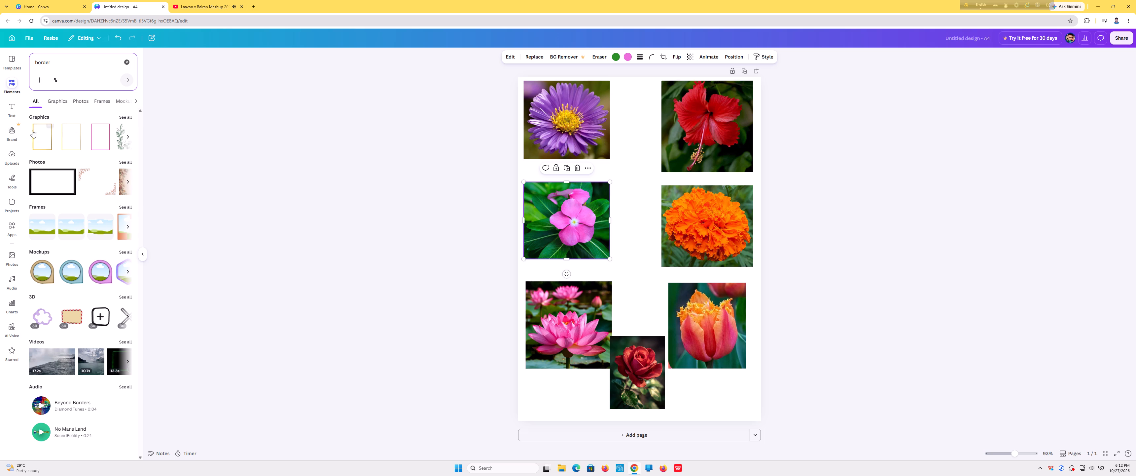
Replace the element search term and look up a4 border.
left_click(68, 59)
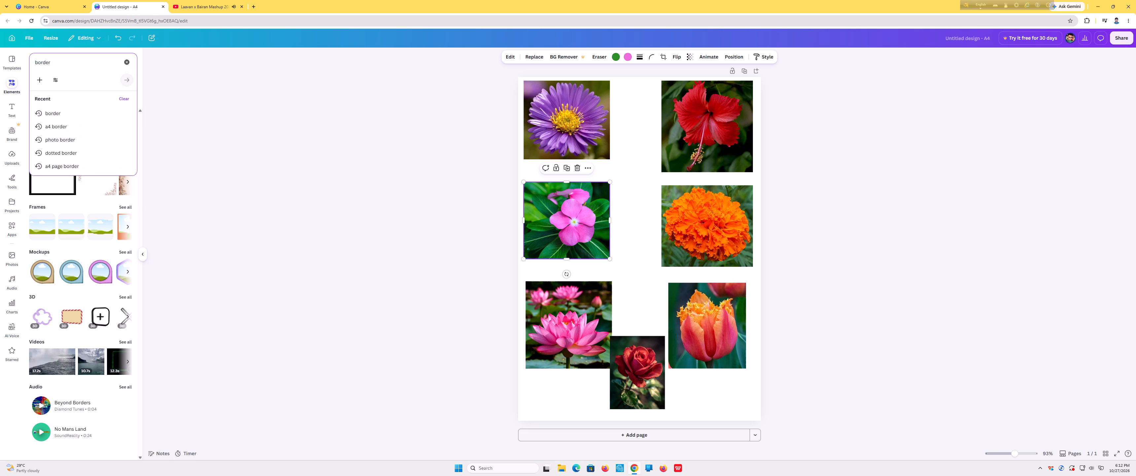
key("BackSpace")
key("BackSpace")
key("BackSpace")
key("BackSpace")
key("BackSpace")
key("BackSpace")
key("BackSpace")
key("BackSpace")
key("BackSpace")
key("BackSpace")
key("BackSpace")
key("BackSpace")
key("BackSpace")
key("BackSpace")
key("BackSpace")
key("a")
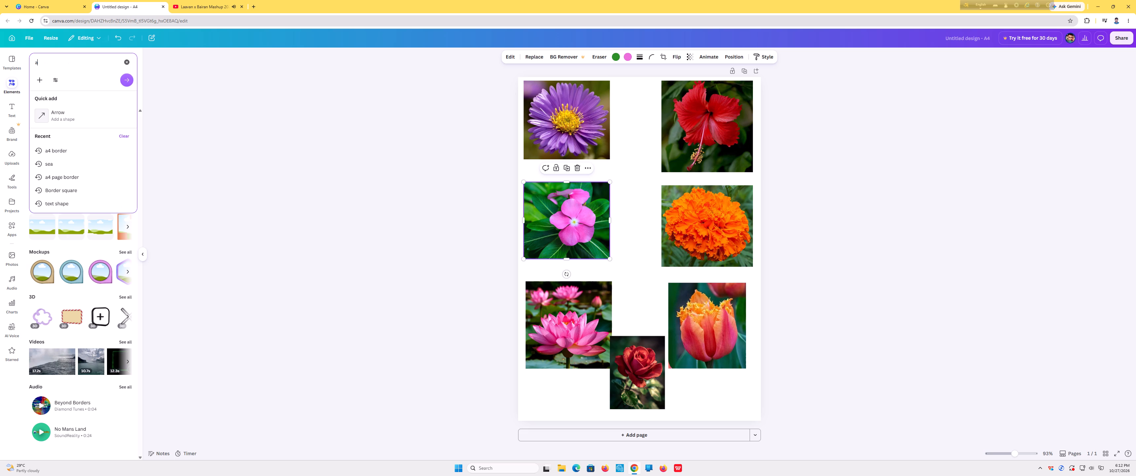
key("4")
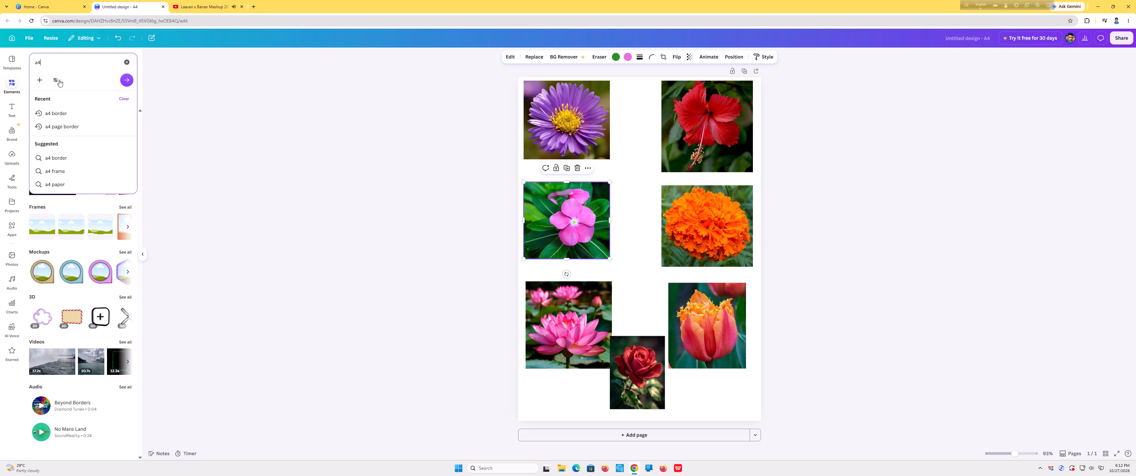
left_click(60, 117)
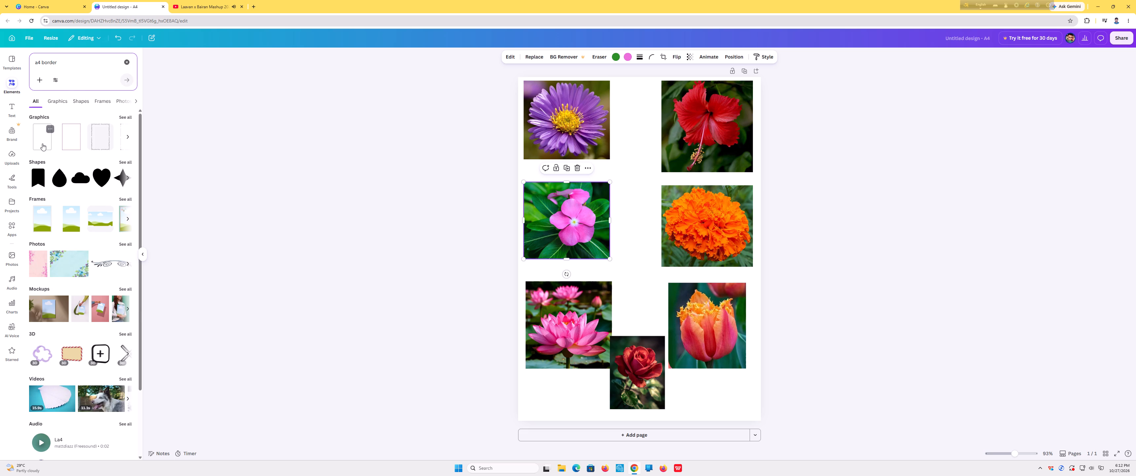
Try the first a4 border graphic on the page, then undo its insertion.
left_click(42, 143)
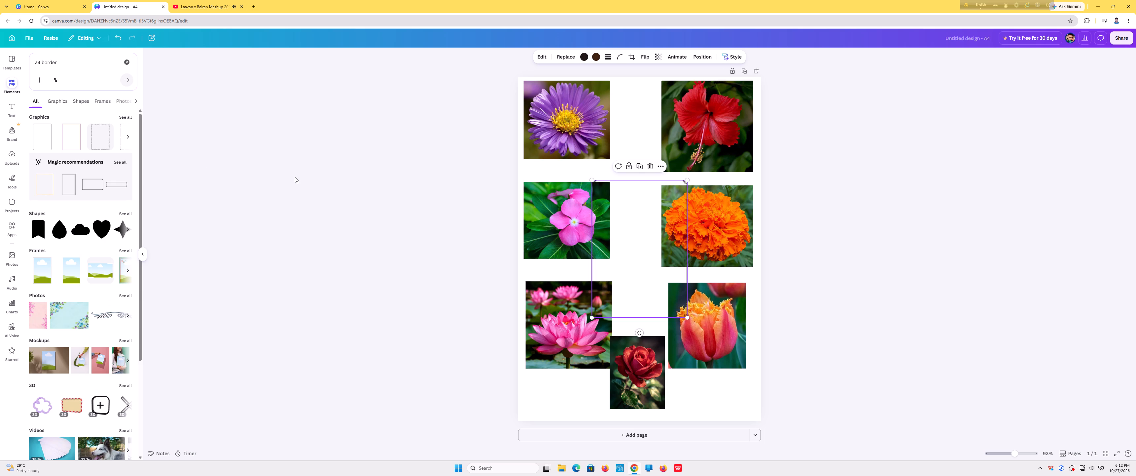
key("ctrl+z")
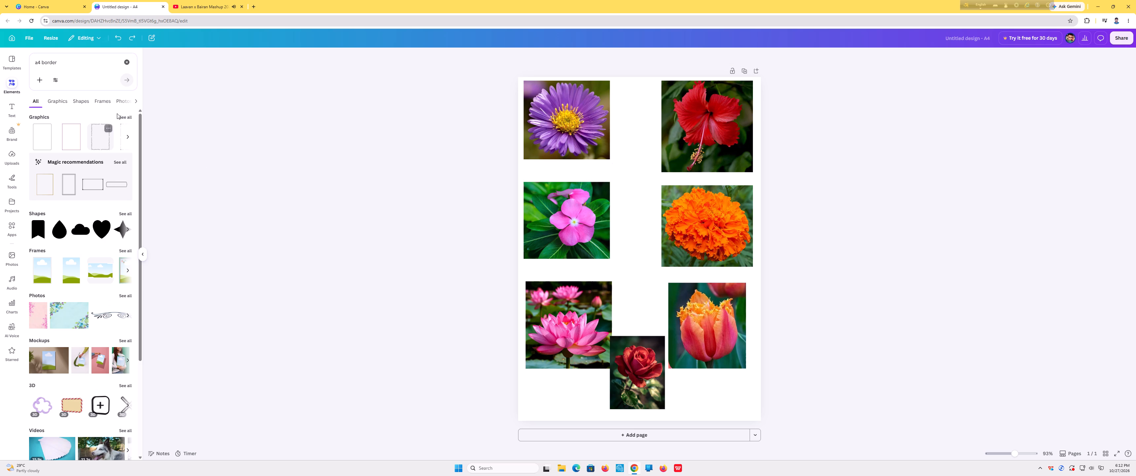
Replace the element search term and look up dotted border.
scroll(117, 142, "up", 2)
left_click(102, 60)
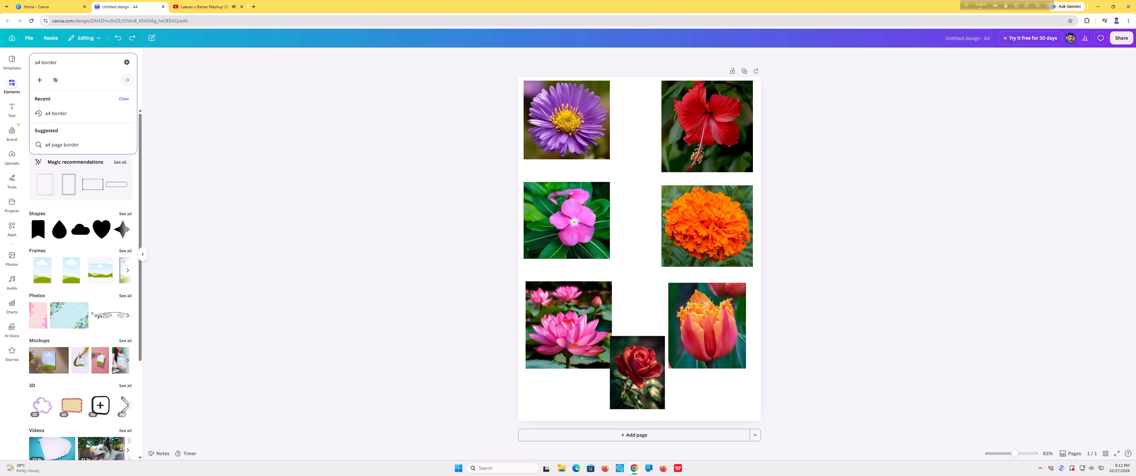
key("BackSpace")
key("BackSpace")
key("BackSpace")
key("BackSpace")
key("BackSpace")
key("BackSpace")
key("BackSpace")
key("BackSpace")
key("BackSpace")
key("BackSpace")
key("BackSpace")
key("BackSpace")
key("BackSpace")
key("BackSpace")
key("BackSpace")
key("BackSpace")
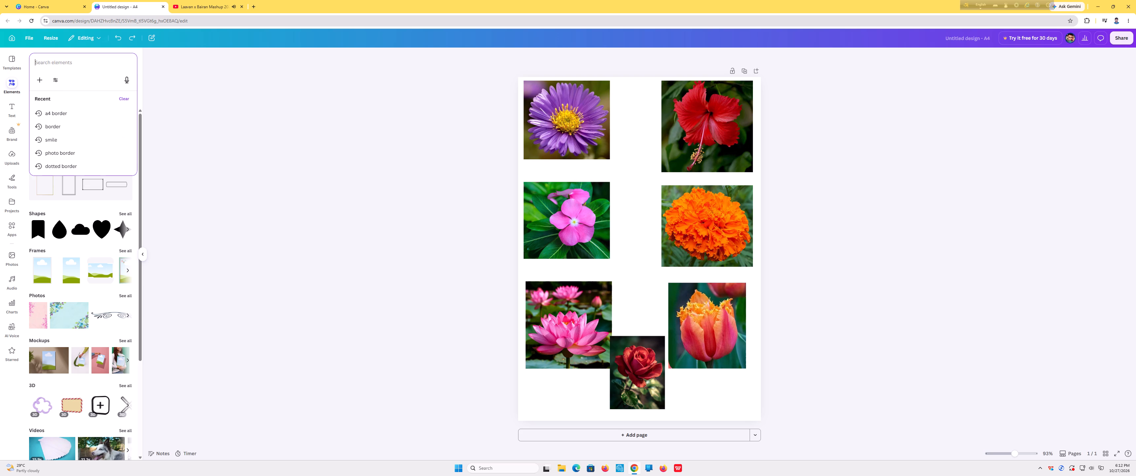
type("do")
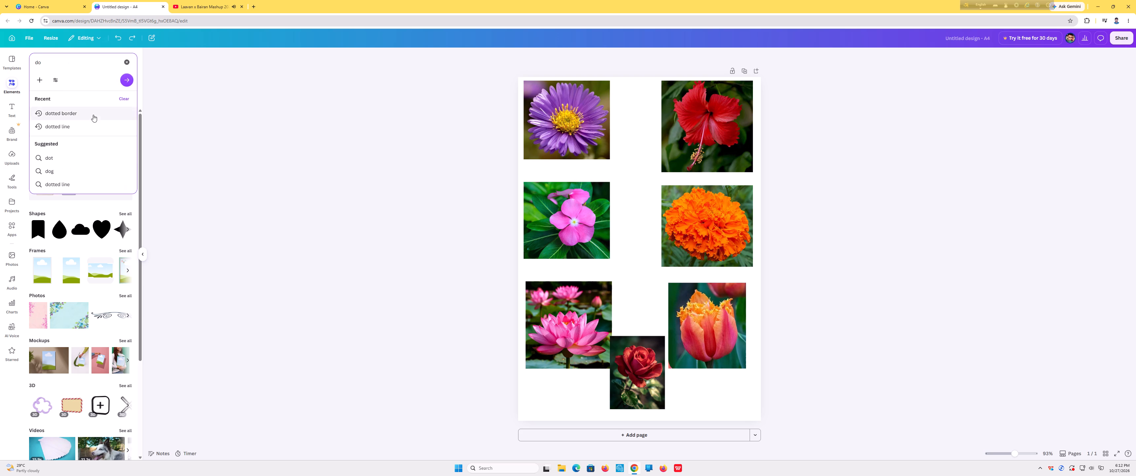
left_click(93, 115)
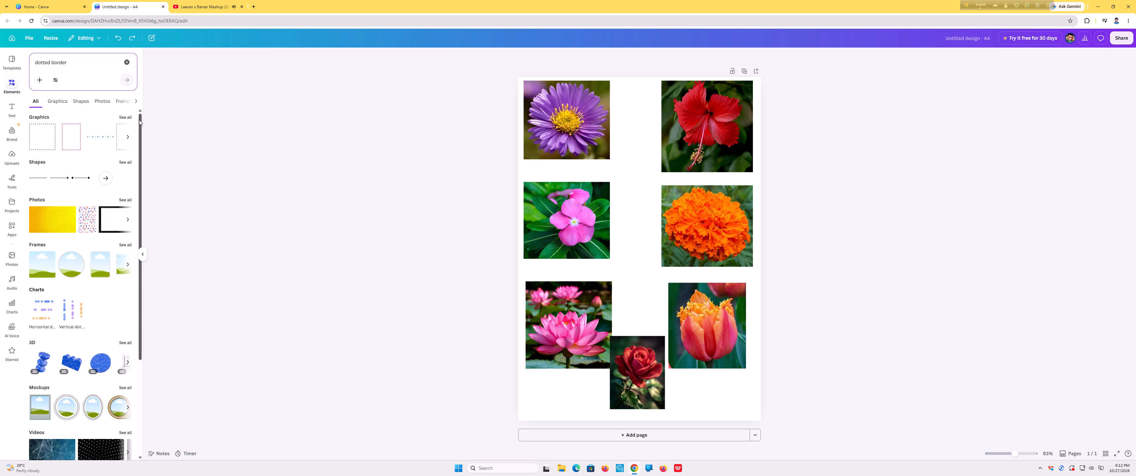
Add the square black dotted border graphic, place it around the purple aster photo and shrink it slightly.
left_click(49, 140)
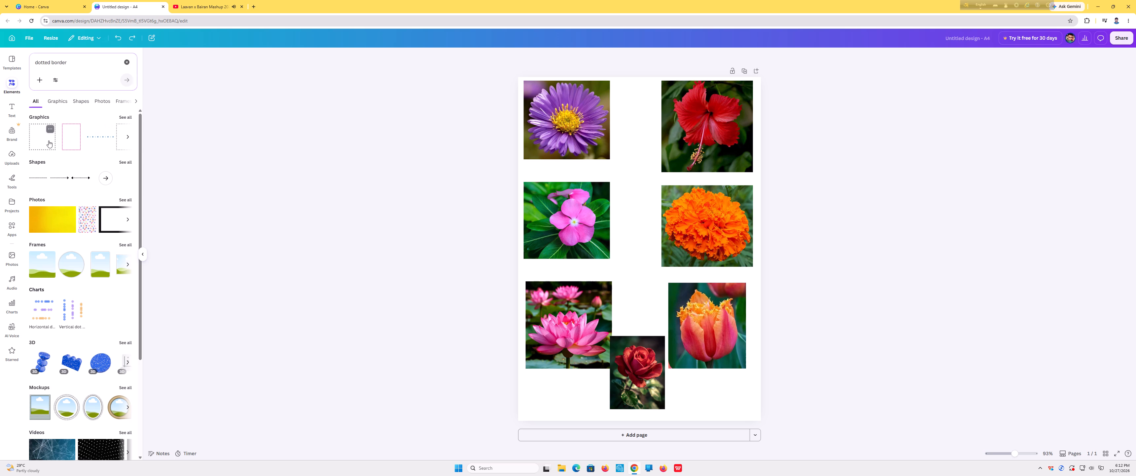
left_click_drag(656, 277, 640, 242)
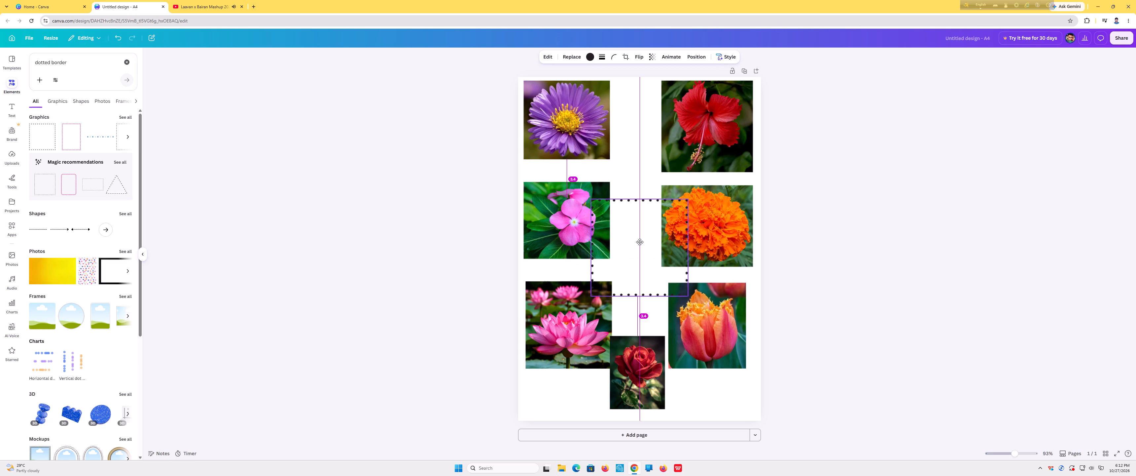
left_click_drag(640, 242, 585, 155)
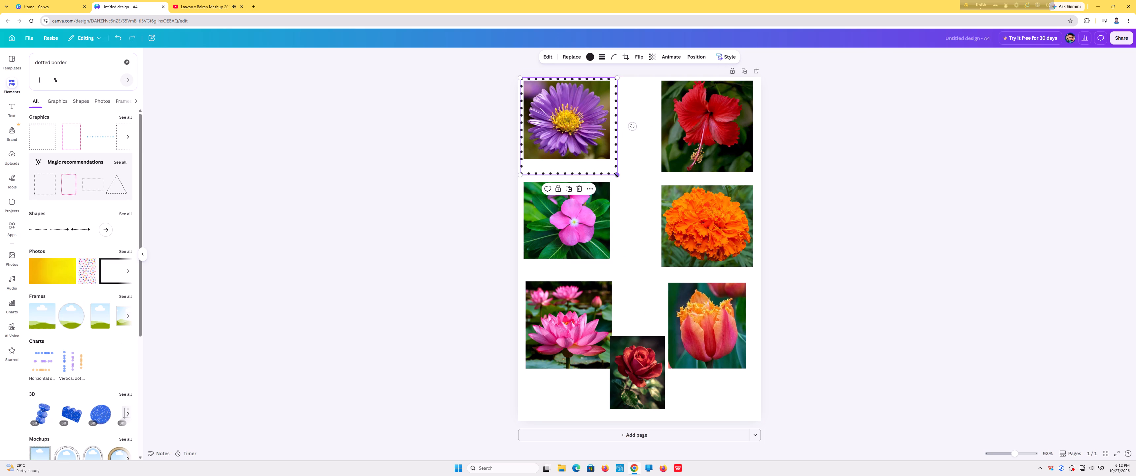
left_click_drag(617, 175, 618, 172)
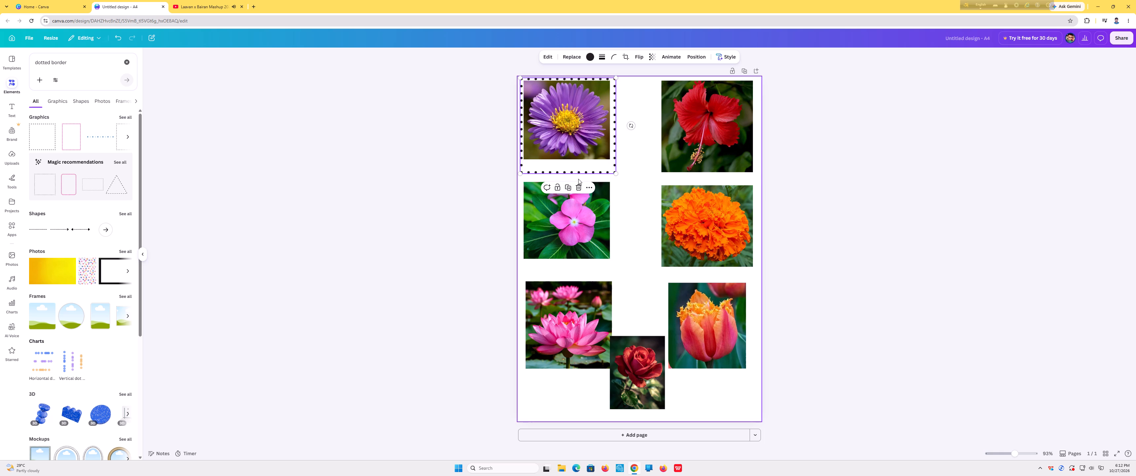
Delete the red rose photo from the A4 page.
left_click(14, 108)
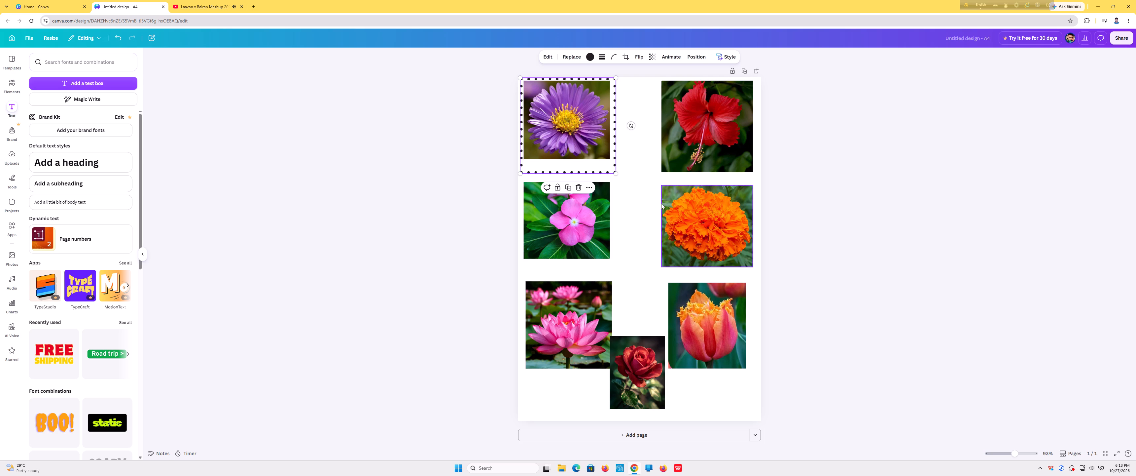
left_click(642, 372)
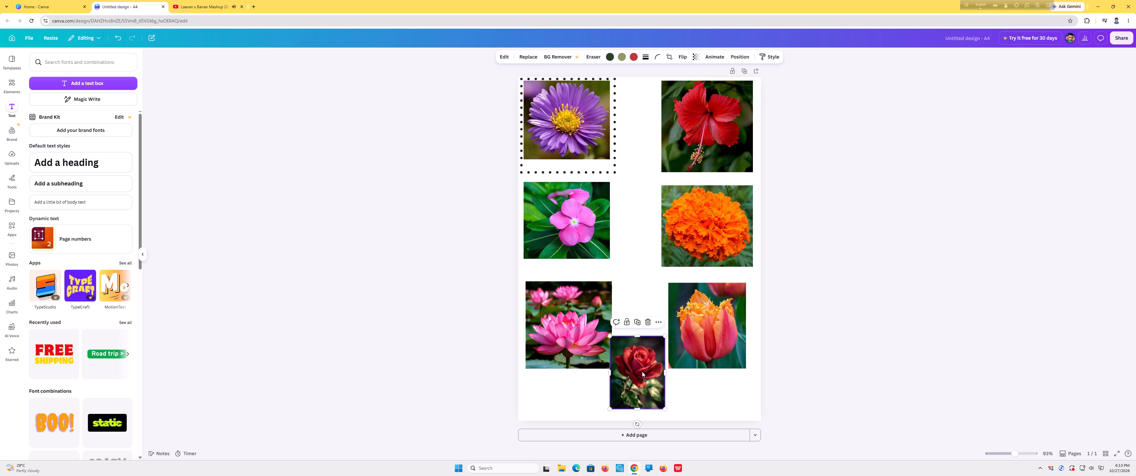
key("Delete")
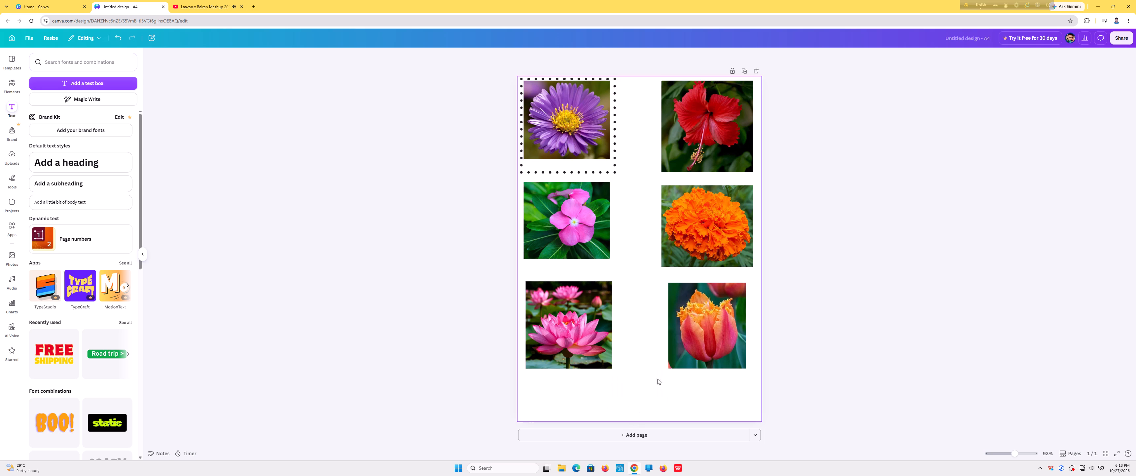
Move the pink lotus and pink periwinkle photos down to open a gap beneath the aster photo.
left_click_drag(584, 332, 583, 365)
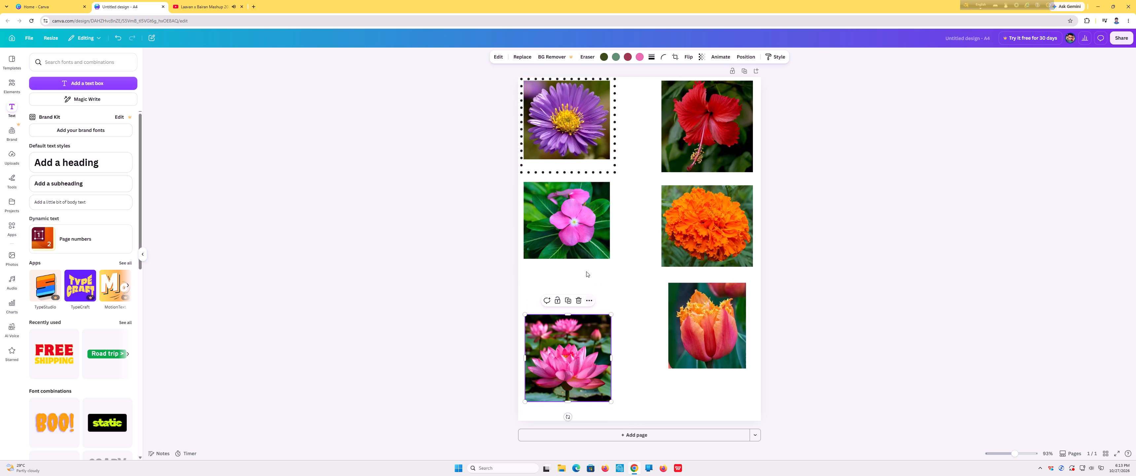
left_click_drag(578, 237, 577, 273)
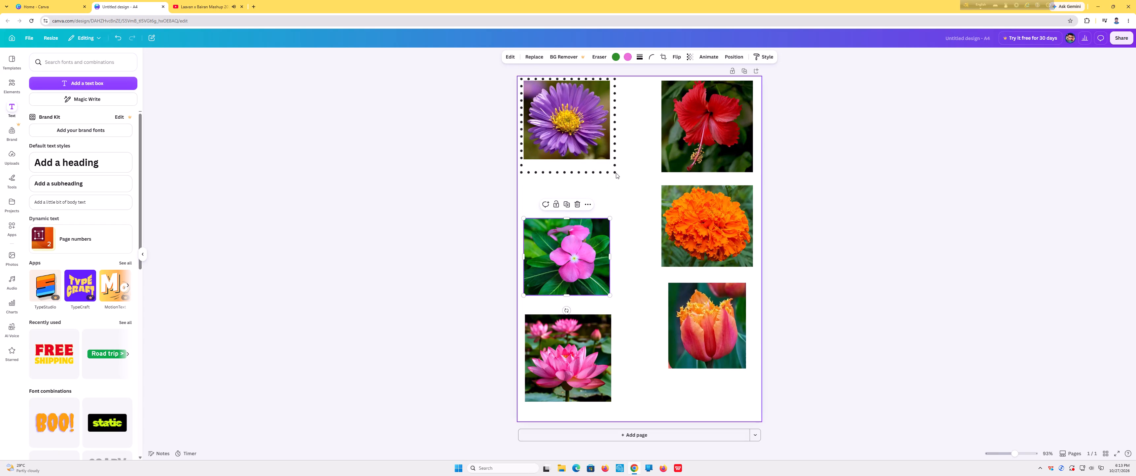
Adjust the dotted border slightly around the purple aster photo.
left_click_drag(615, 172, 615, 169)
left_click(584, 136)
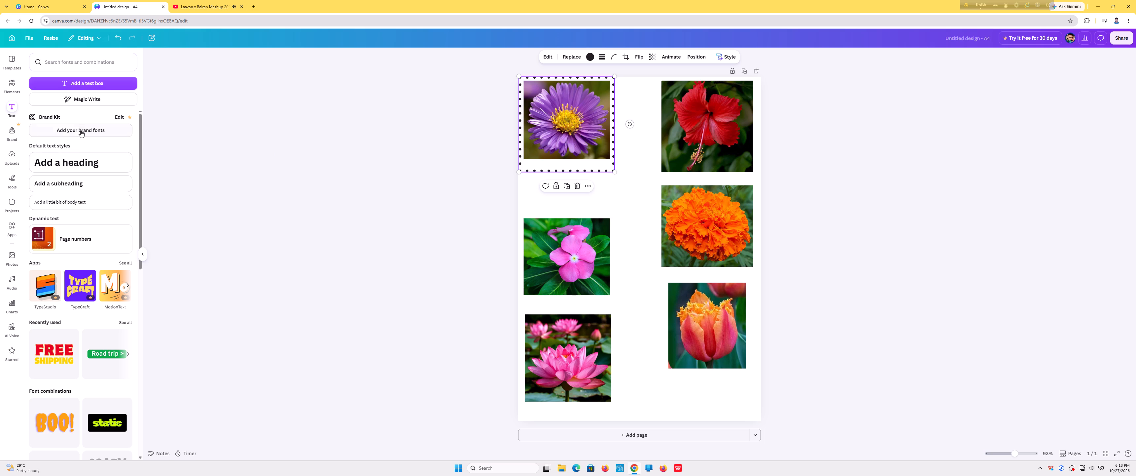
Add a text box beneath the framed aster photo and set its font to Gagalin.
left_click(86, 85)
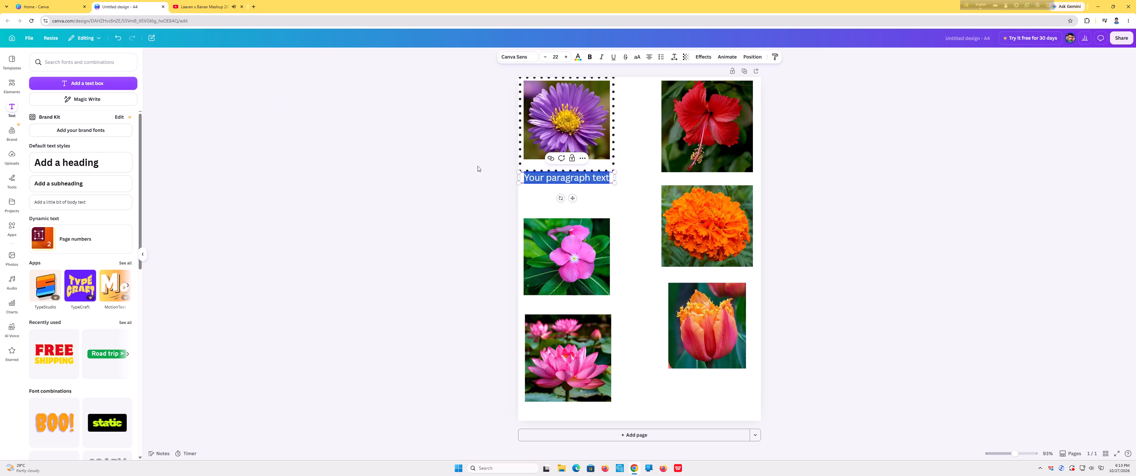
left_click(517, 53)
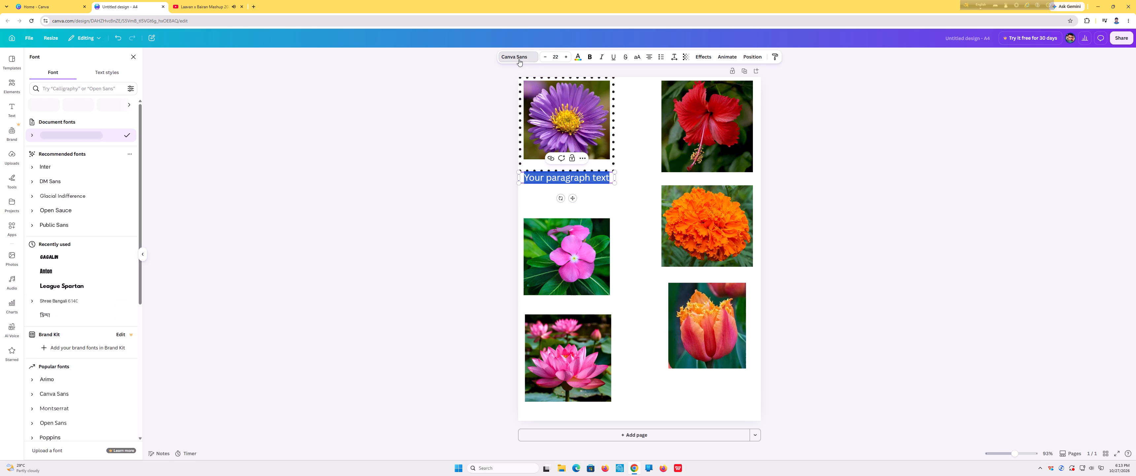
left_click(62, 254)
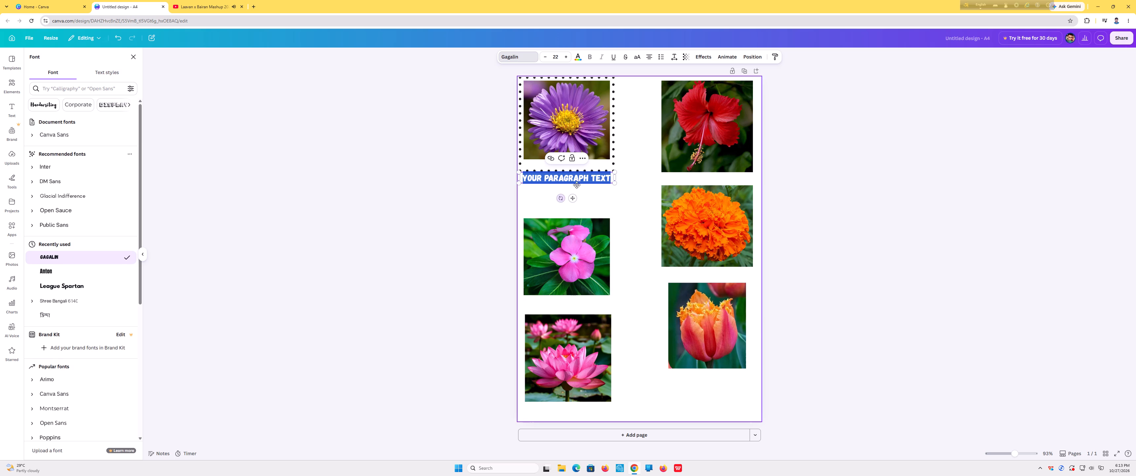
left_click_drag(570, 177, 574, 191)
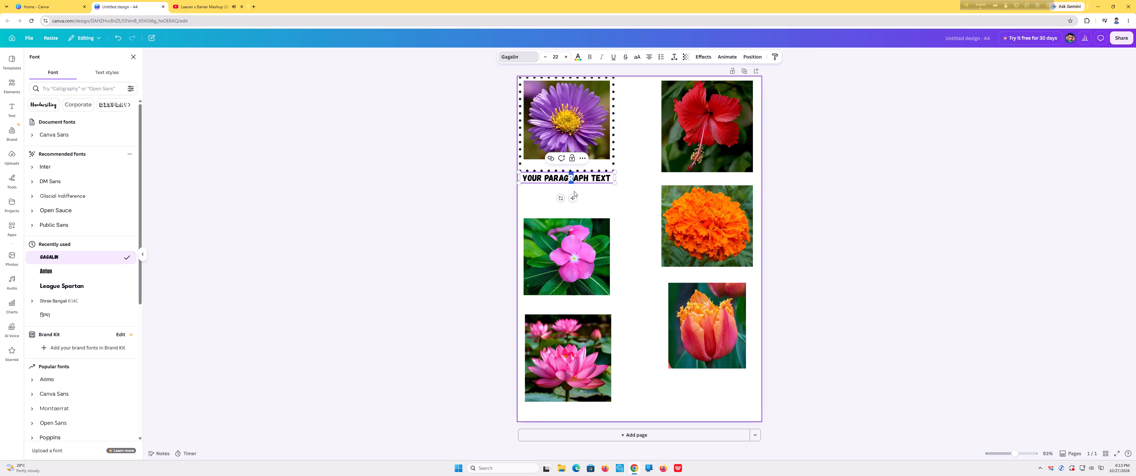
left_click_drag(574, 191, 574, 193)
left_click(608, 192)
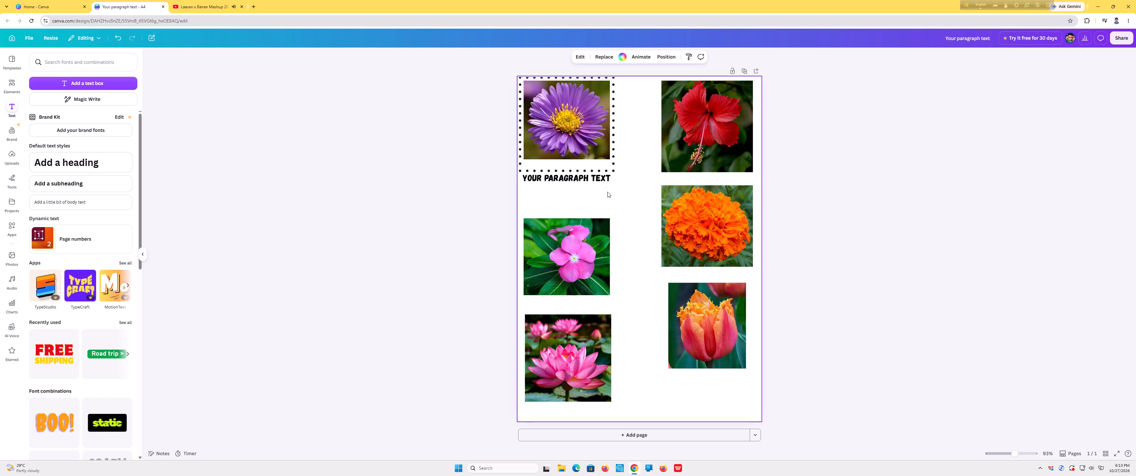
Replace the placeholder text beneath the aster photo with the caption aster.
left_click(597, 178)
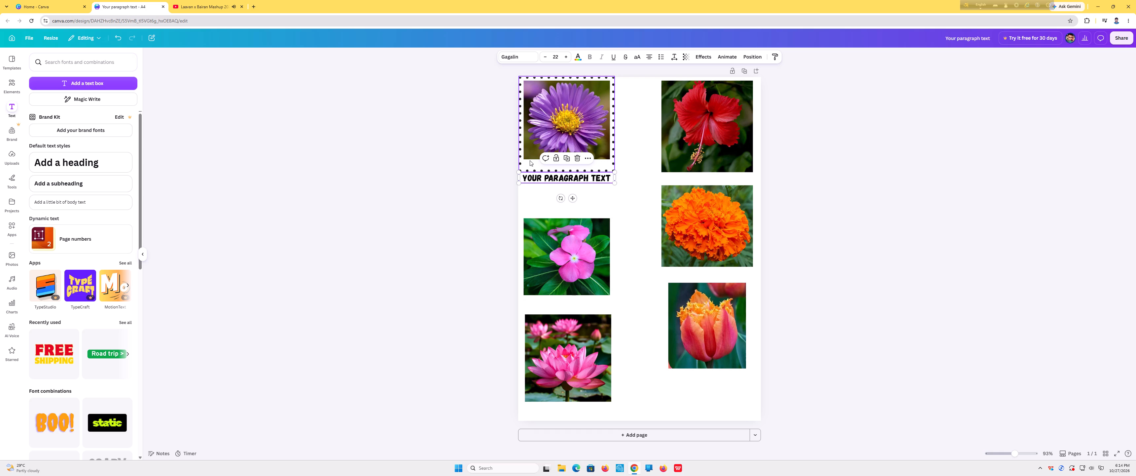
left_click(607, 176)
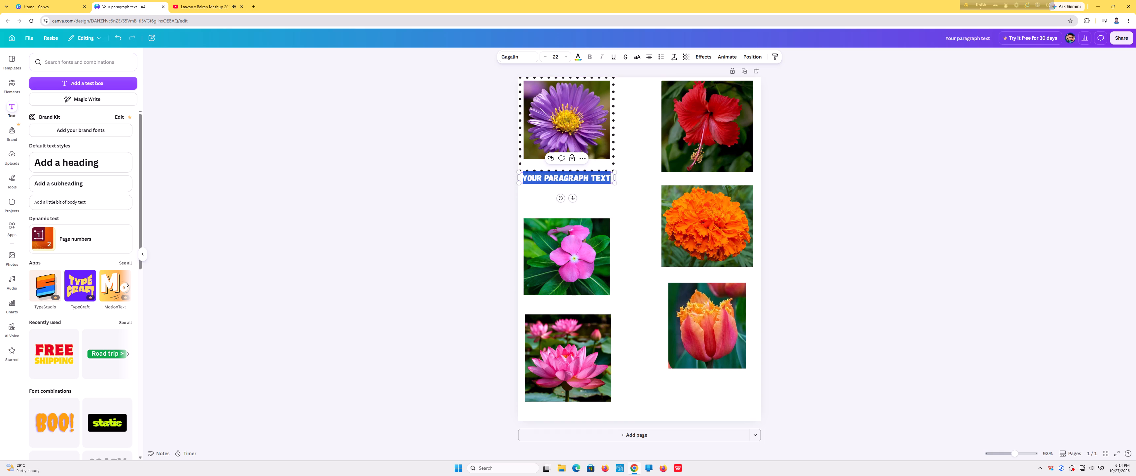
key("BackSpace")
type("as")
type("ter")
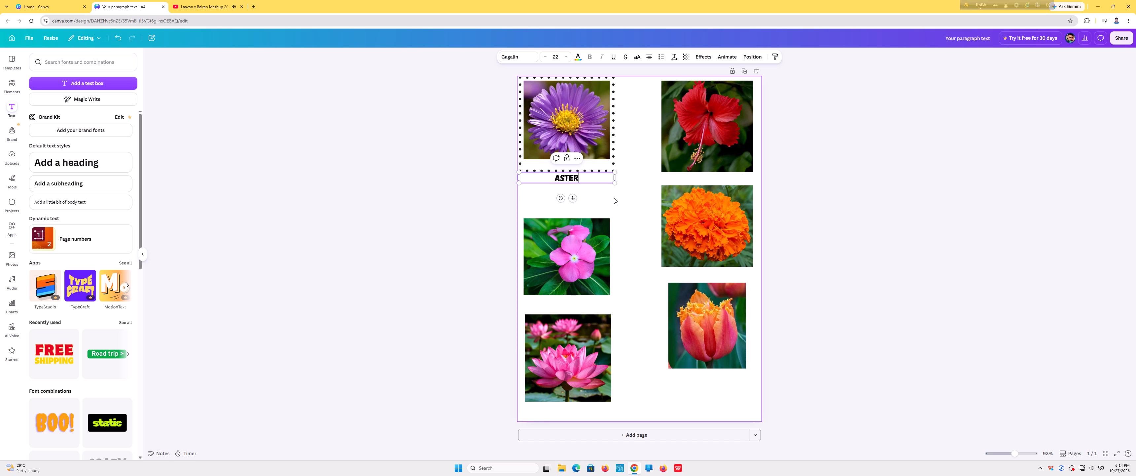
Search Google for aster in a new browser tab and return to the Canva design.
left_click(254, 7)
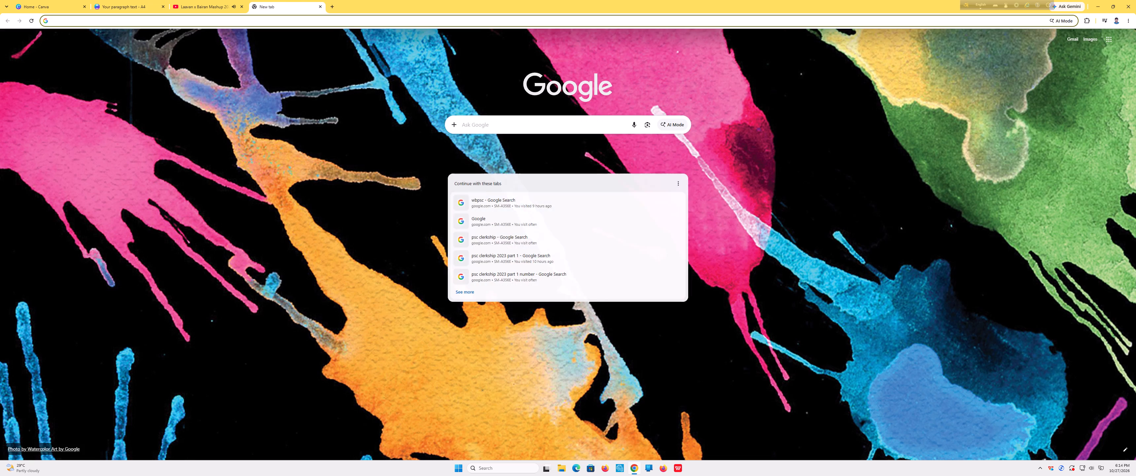
left_click(485, 130)
type("aster")
left_click(490, 157)
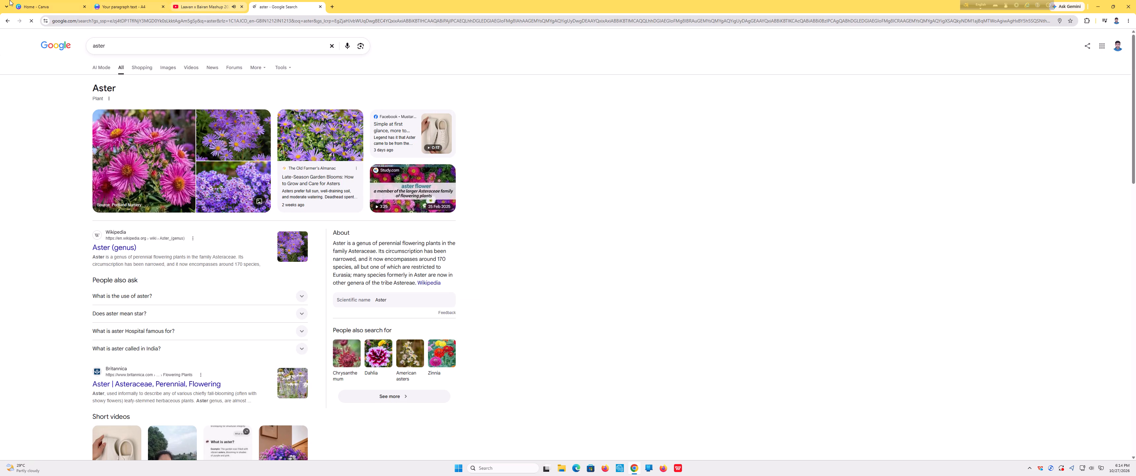
left_click(42, 11)
left_click(112, 8)
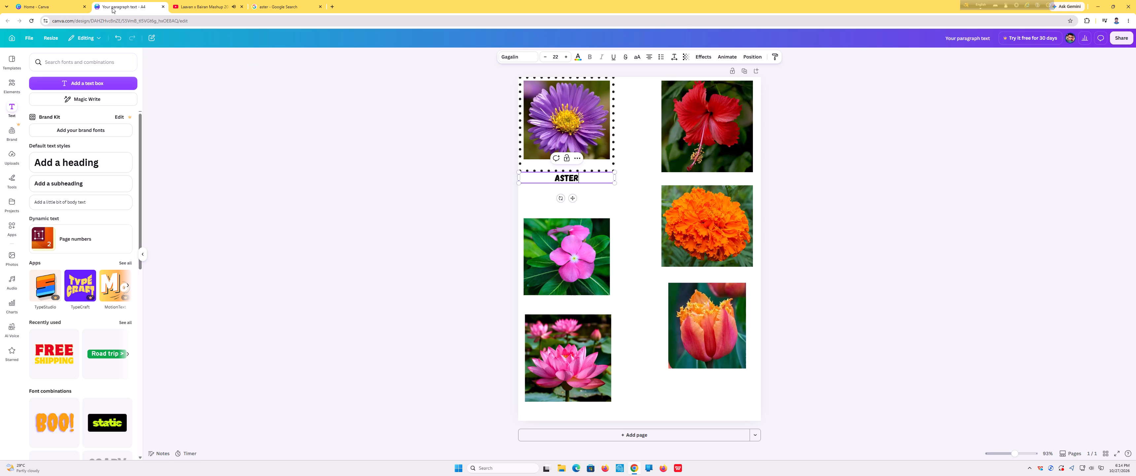
Move the ASTER caption up inside the dotted border, directly beneath the aster photo.
left_click(624, 203)
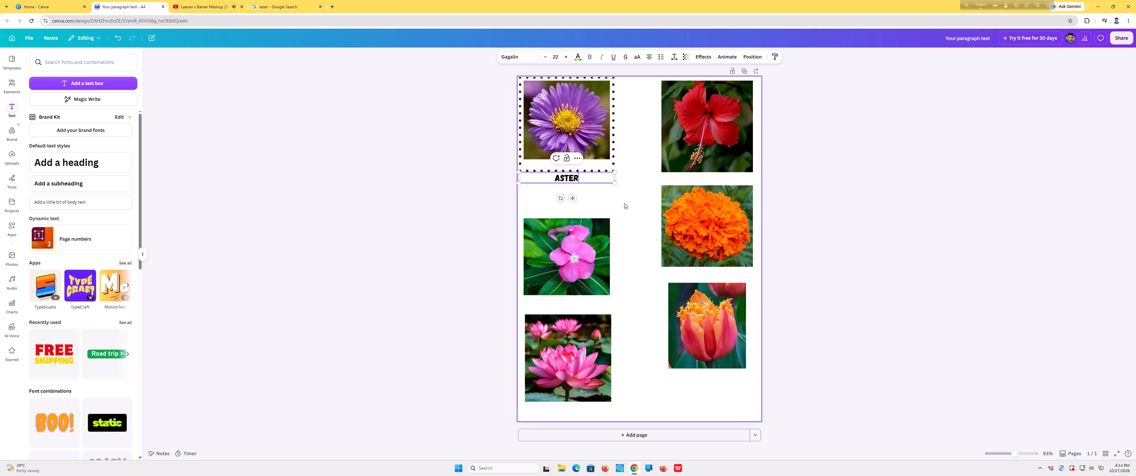
left_click_drag(570, 176, 568, 164)
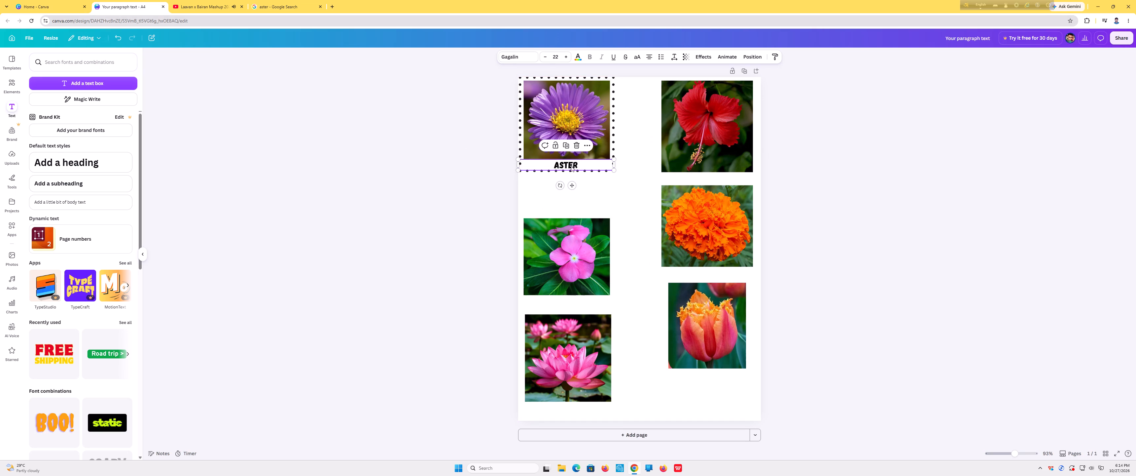
left_click(624, 187)
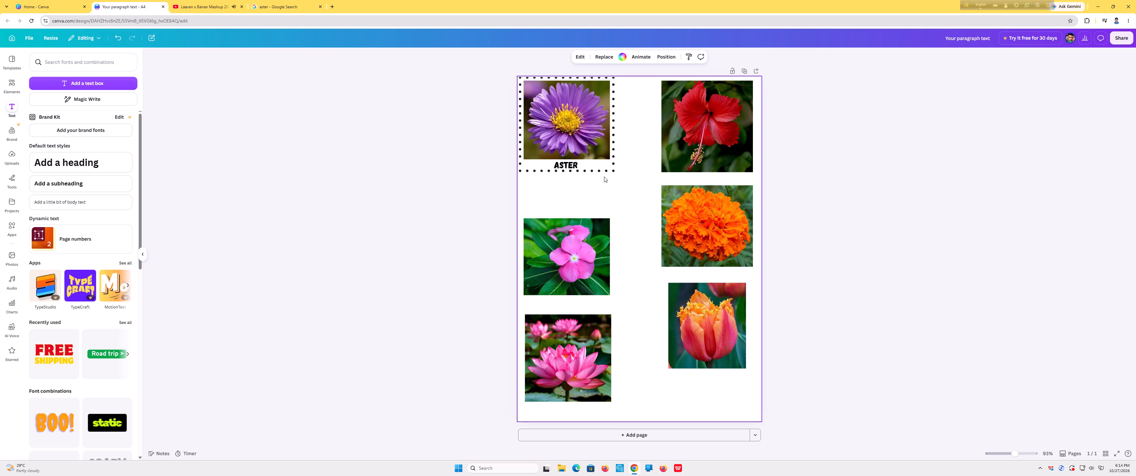
Enlarge the dotted border slightly around the aster photo and its caption.
left_click_drag(613, 171, 614, 171)
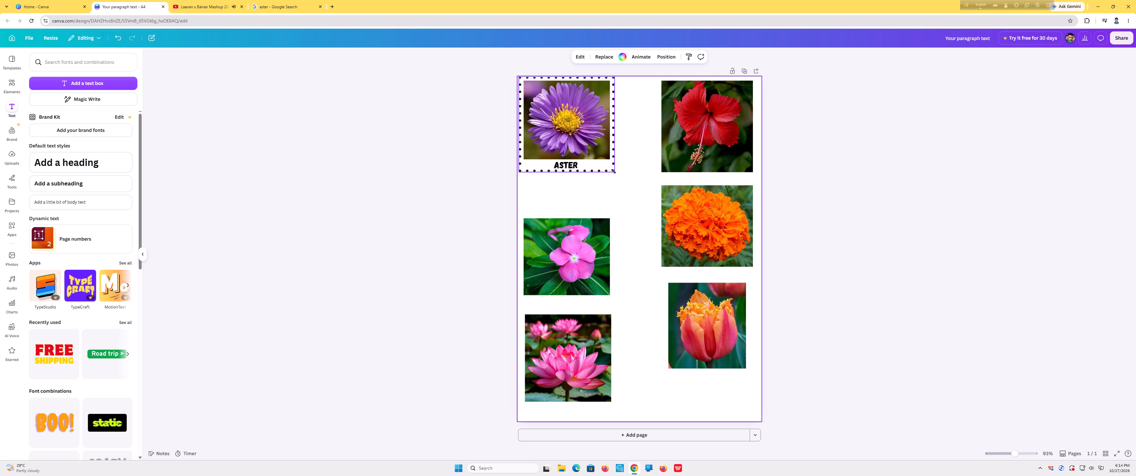
left_click_drag(614, 171, 614, 174)
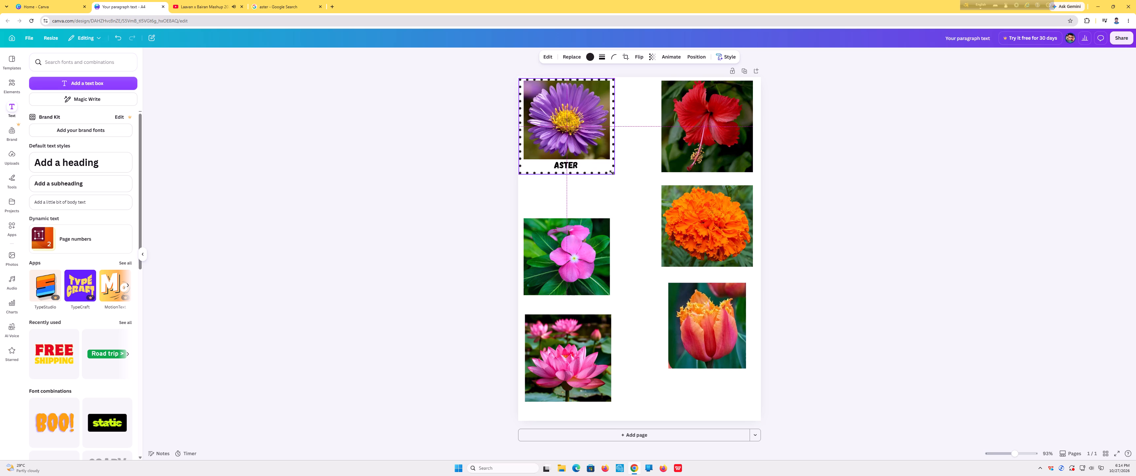
Move the dotted border out of the way and shift the aster photo and its caption slightly down and inward from the page corner.
left_click_drag(562, 164, 562, 168)
left_click_drag(574, 133, 575, 139)
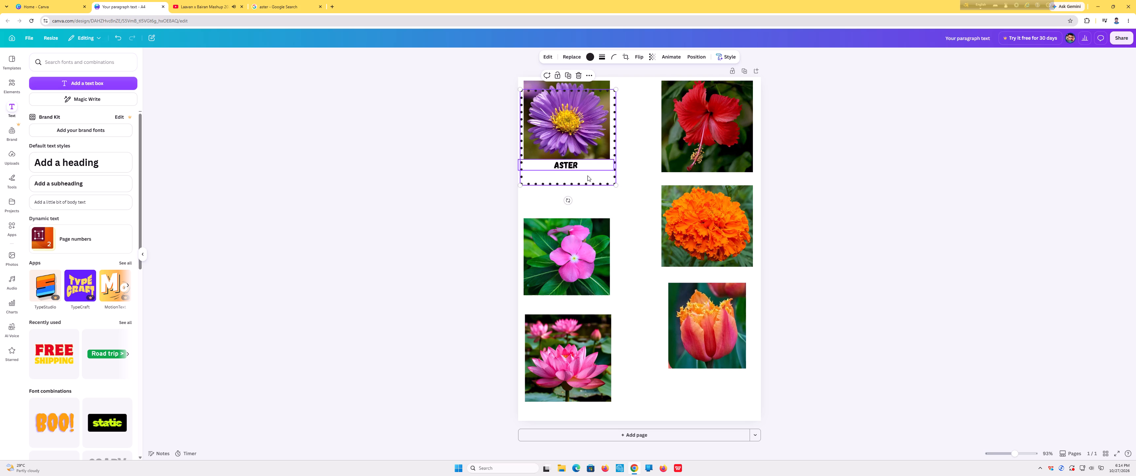
left_click_drag(587, 176, 603, 322)
left_click_drag(564, 162, 571, 168)
left_click_drag(571, 131, 575, 134)
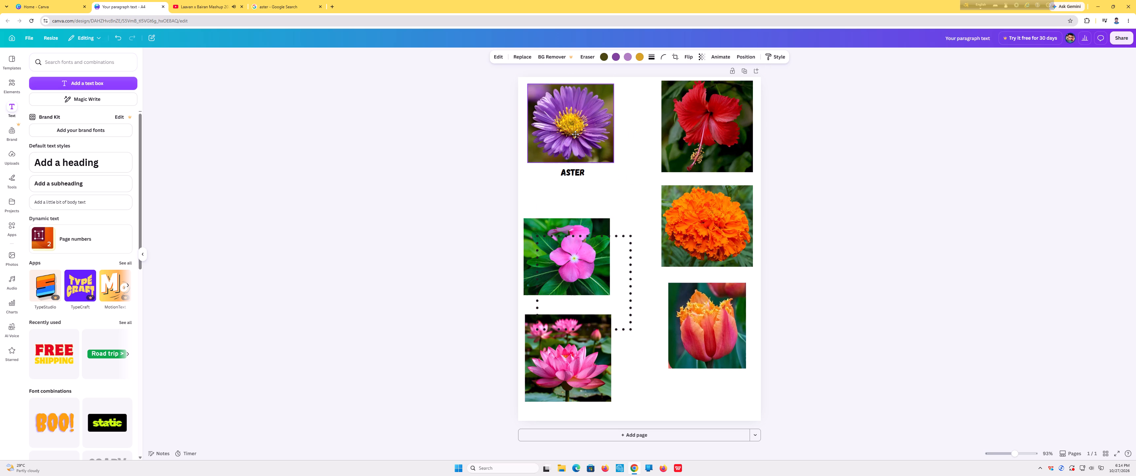
left_click_drag(575, 134, 577, 136)
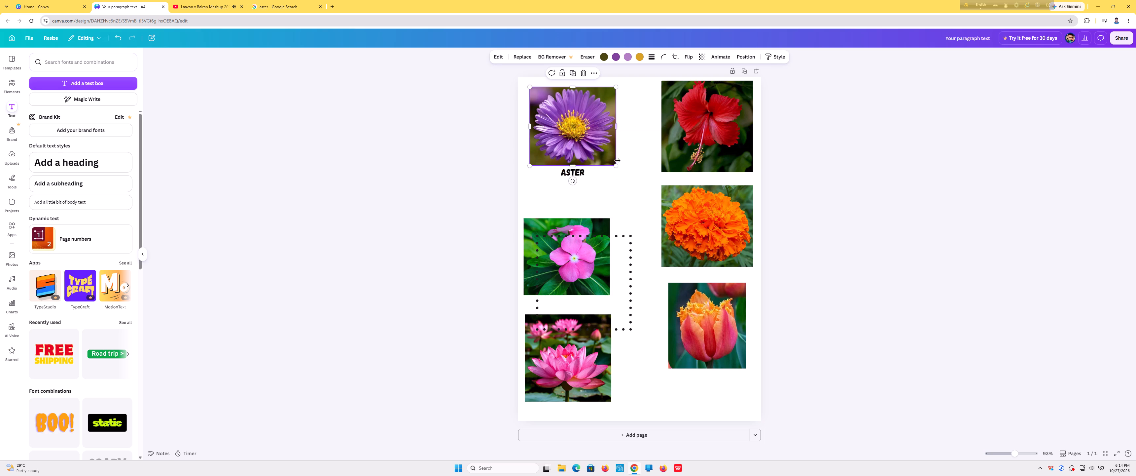
left_click(644, 202)
Move the dotted border back up so it surrounds the aster photo.
left_click_drag(623, 285, 616, 194)
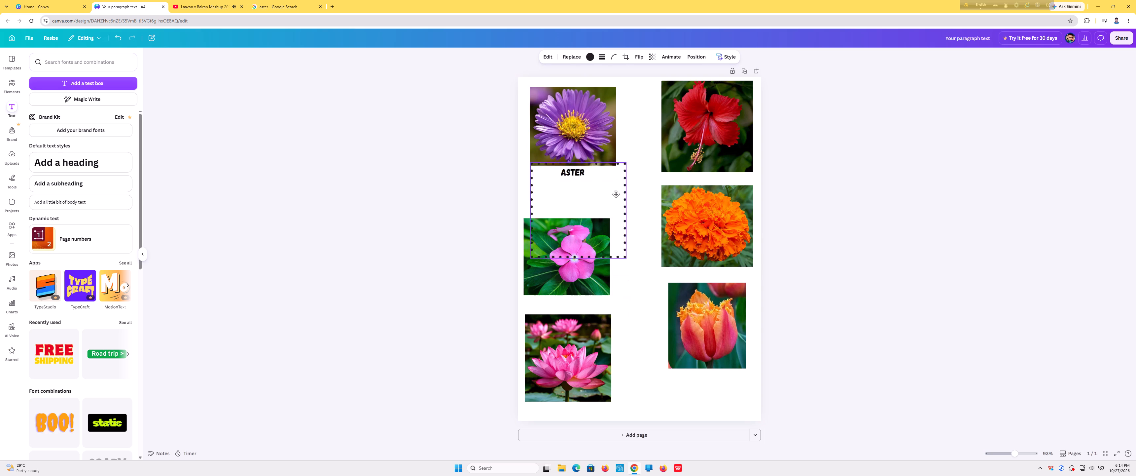
left_click_drag(616, 194, 614, 130)
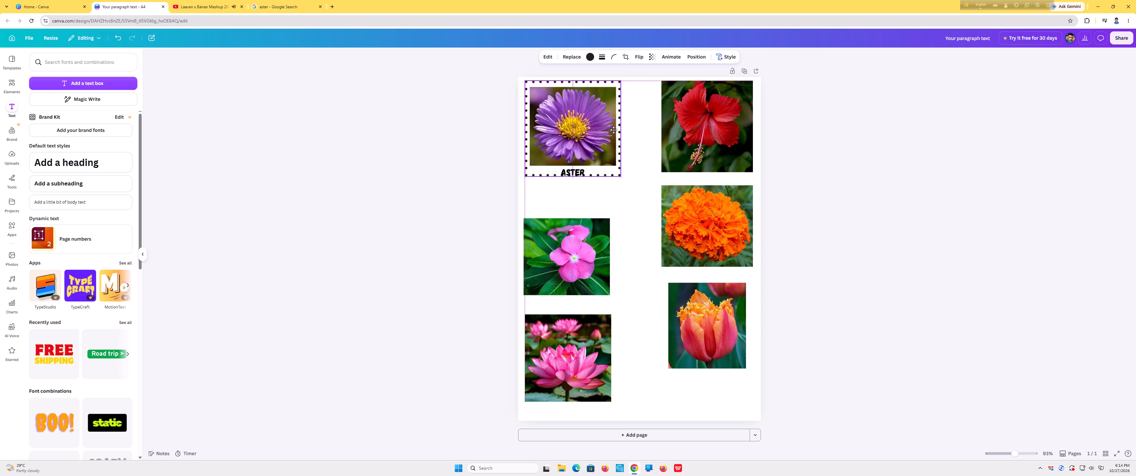
left_click_drag(614, 130, 612, 136)
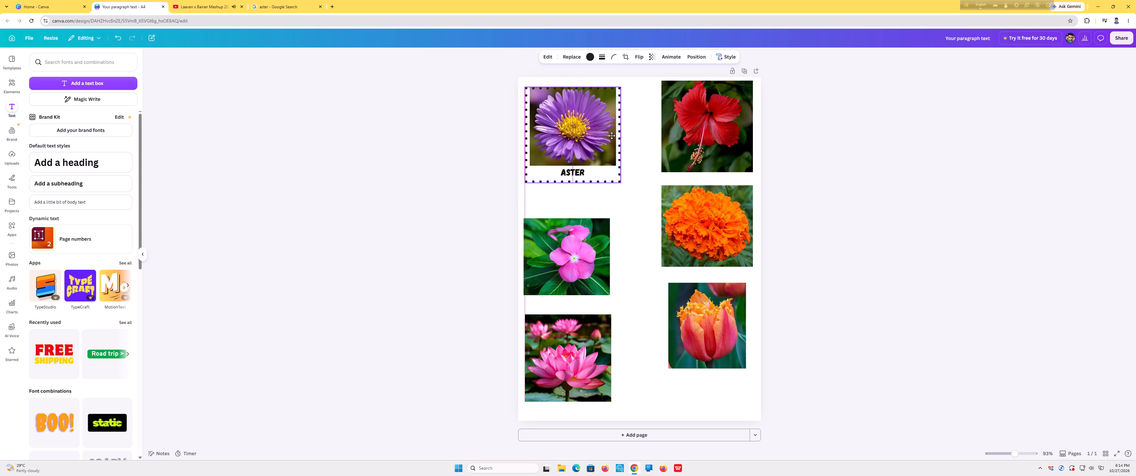
left_click_drag(612, 136, 611, 132)
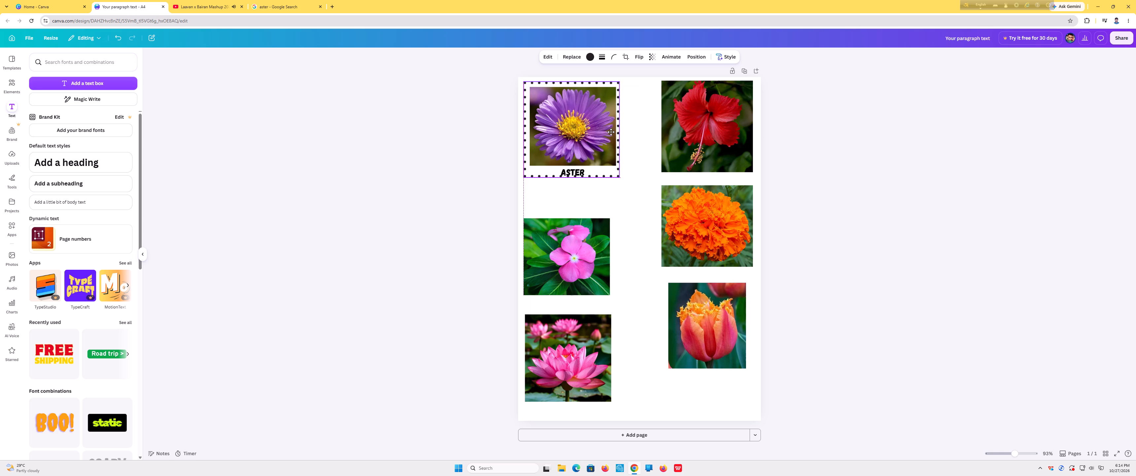
left_click_drag(611, 132, 612, 132)
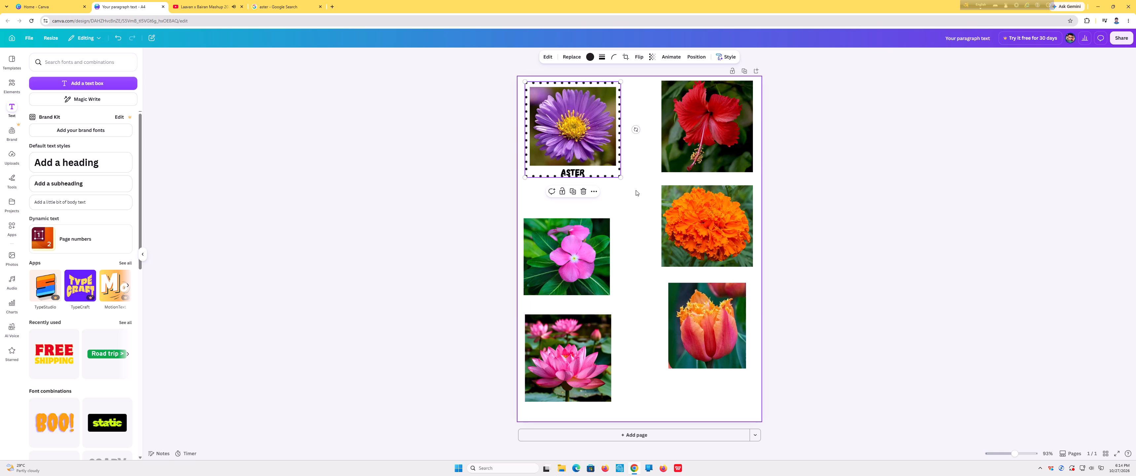
Enlarge and nudge the dotted border so it encloses both the aster photo and the ASTER caption with a margin.
left_click(621, 177)
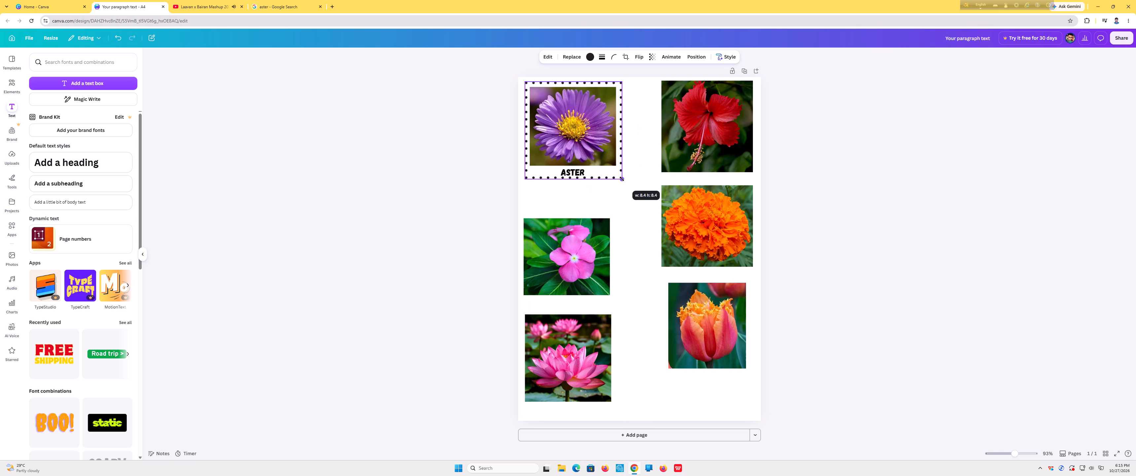
left_click(637, 149)
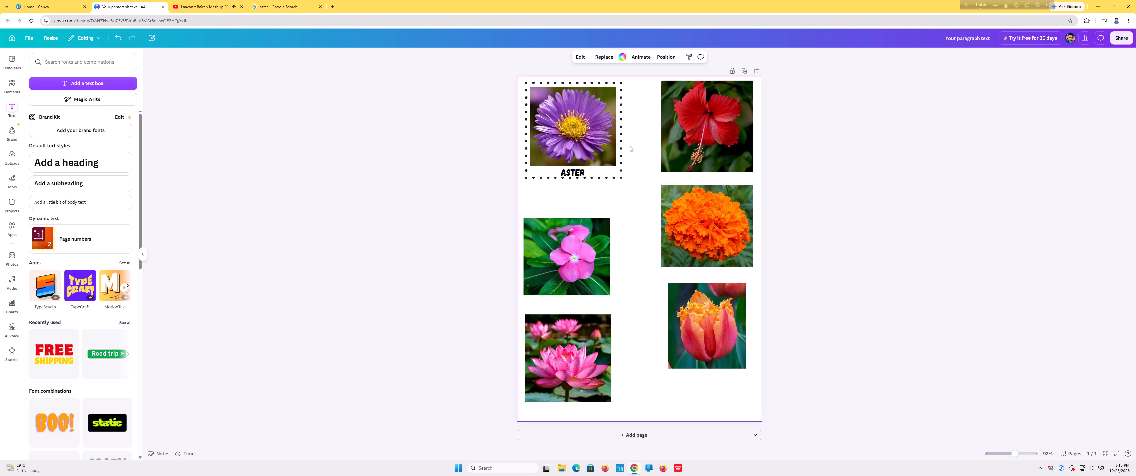
left_click(526, 83)
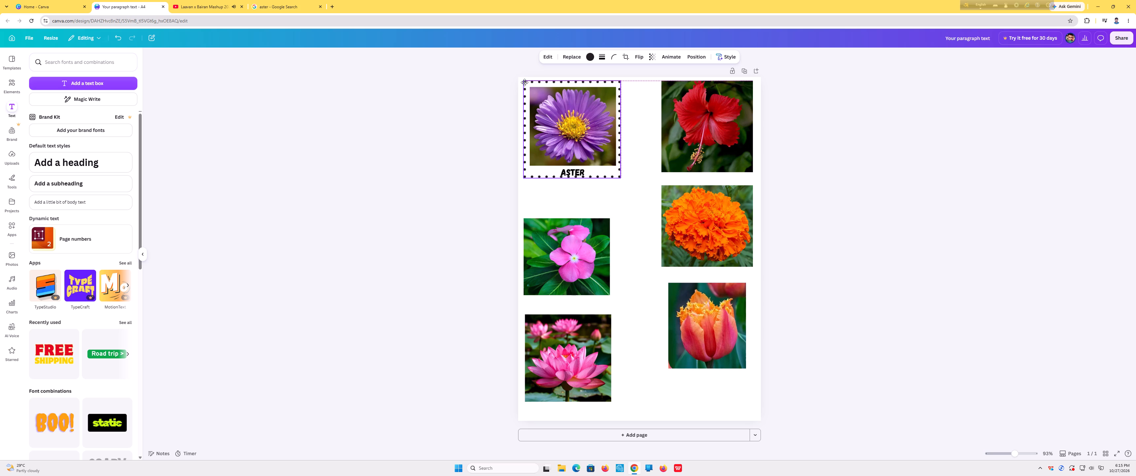
left_click(631, 141)
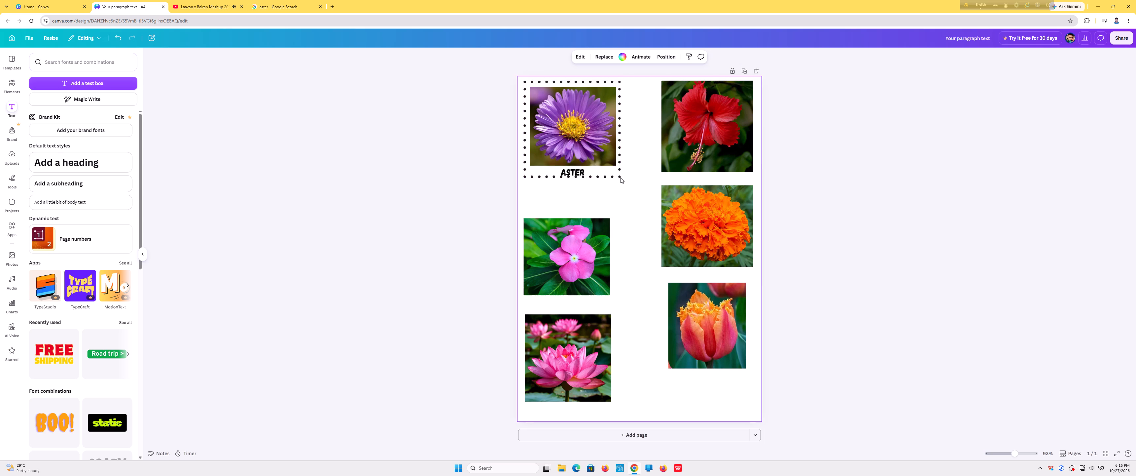
left_click(620, 178)
left_click(624, 190)
left_click(620, 162)
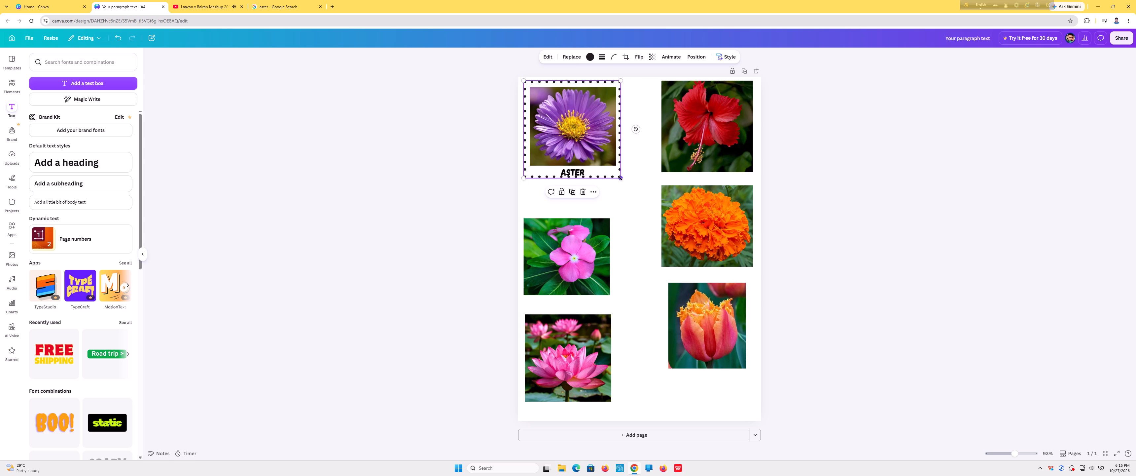
left_click_drag(621, 178, 624, 181)
left_click(638, 148)
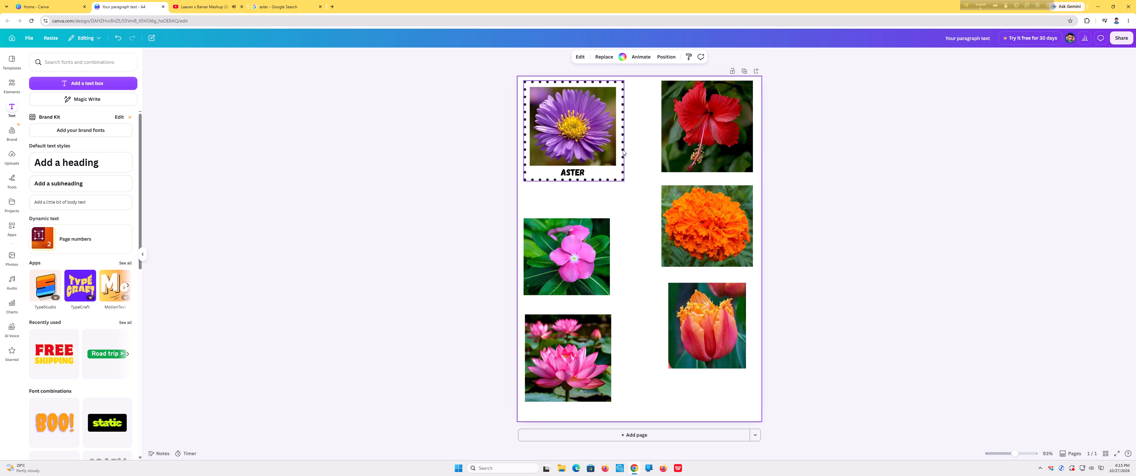
left_click(623, 150)
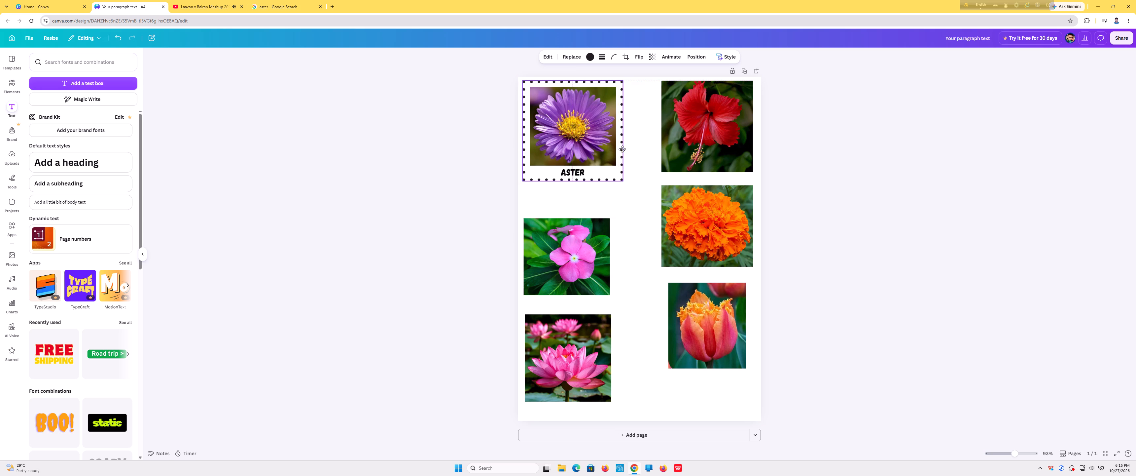
left_click(940, 147)
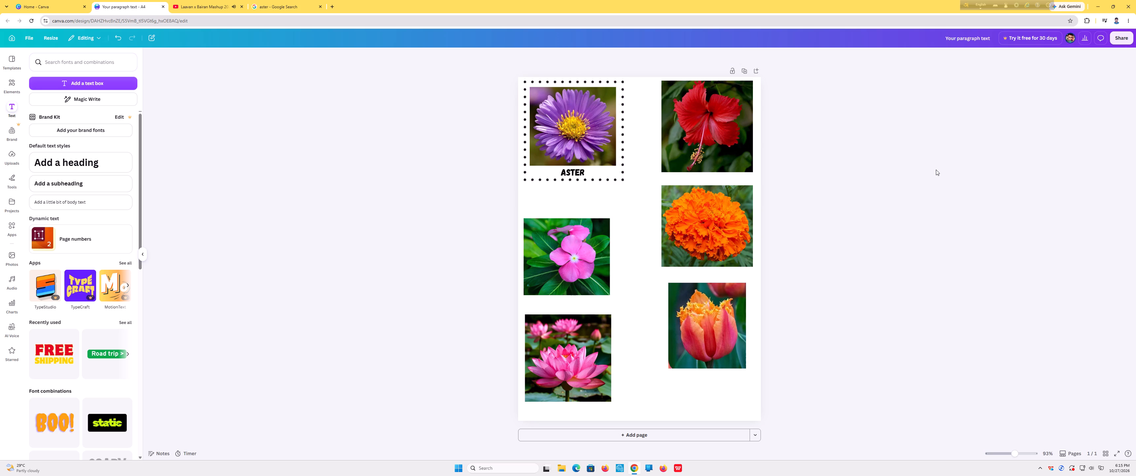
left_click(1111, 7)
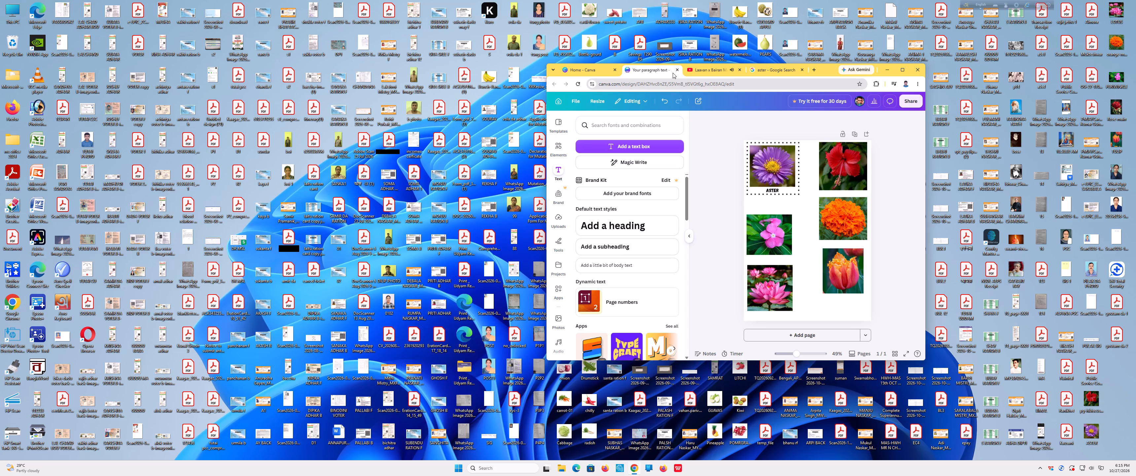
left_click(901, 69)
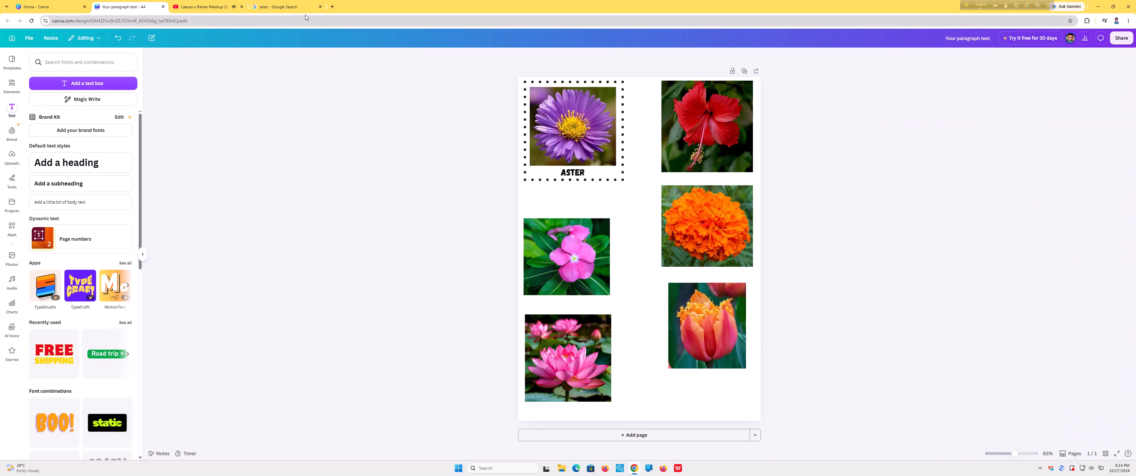
Search Google Images for periwinkle, reusing the aster search tab, to check the next flower's name.
left_click(297, 7)
left_click(331, 44)
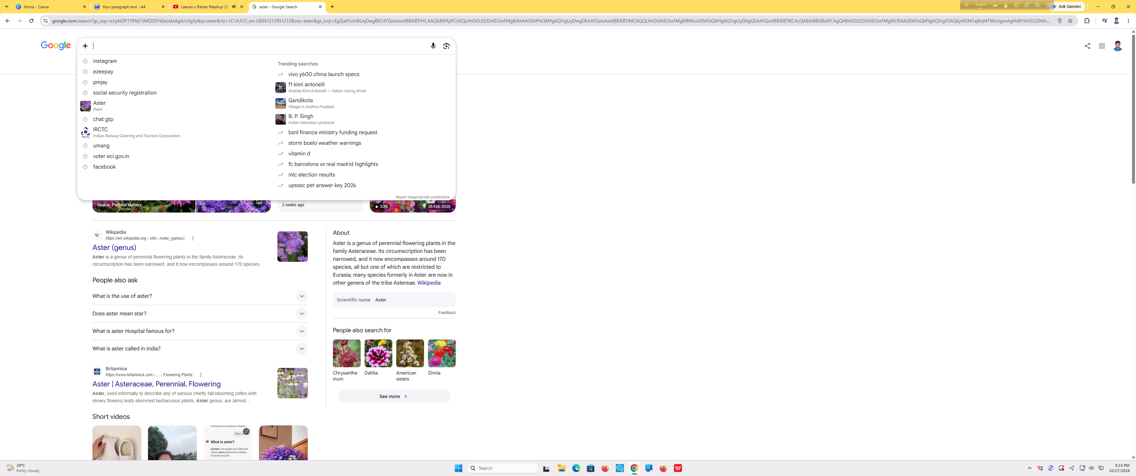
type("pre")
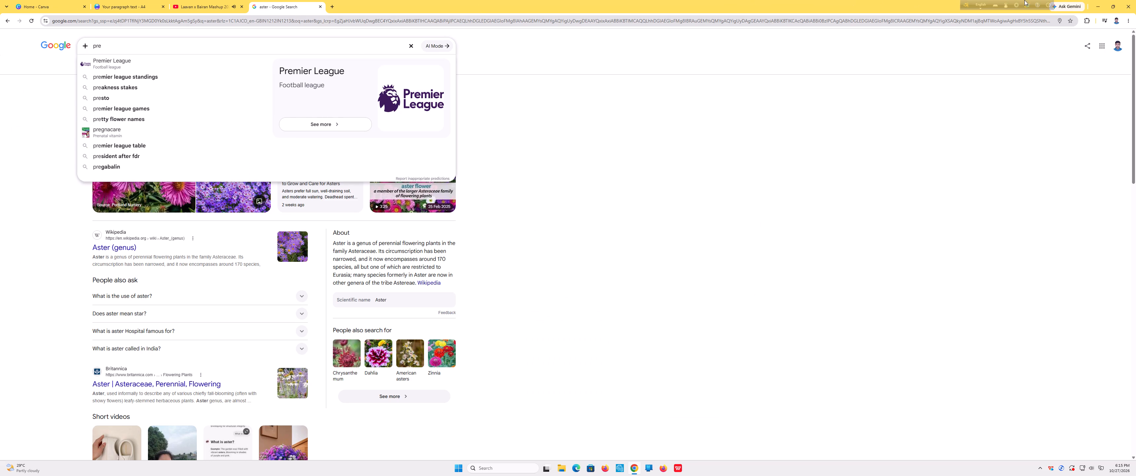
left_click(1118, 5)
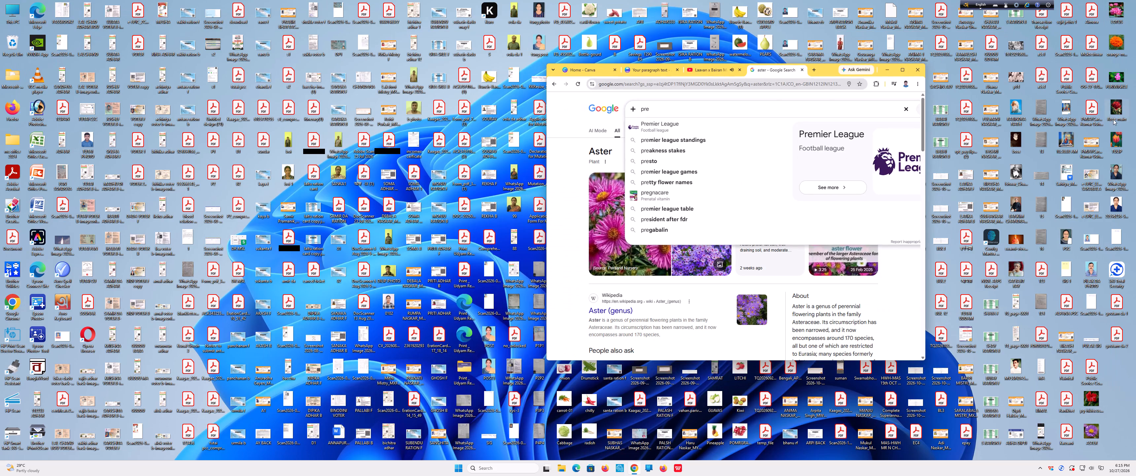
left_click(727, 111)
key("BackSpace")
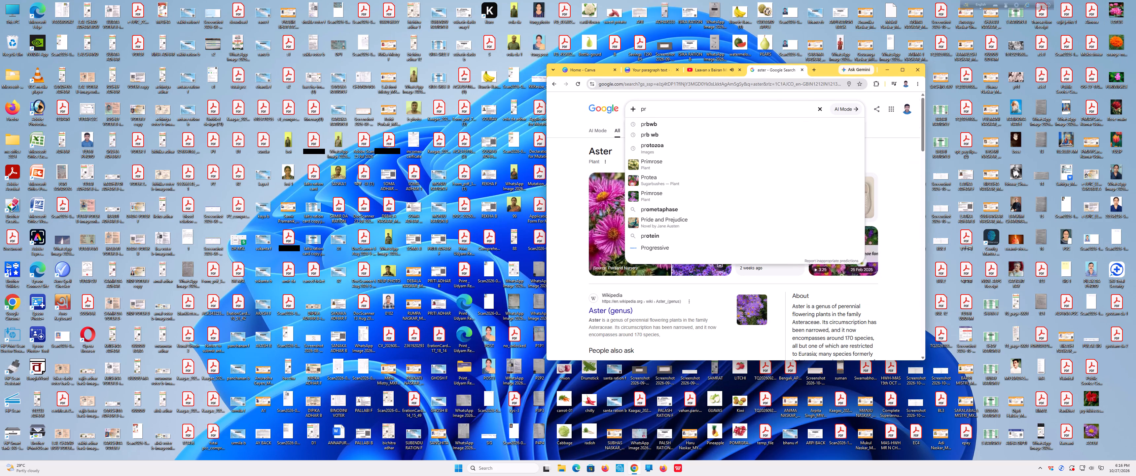
key("i")
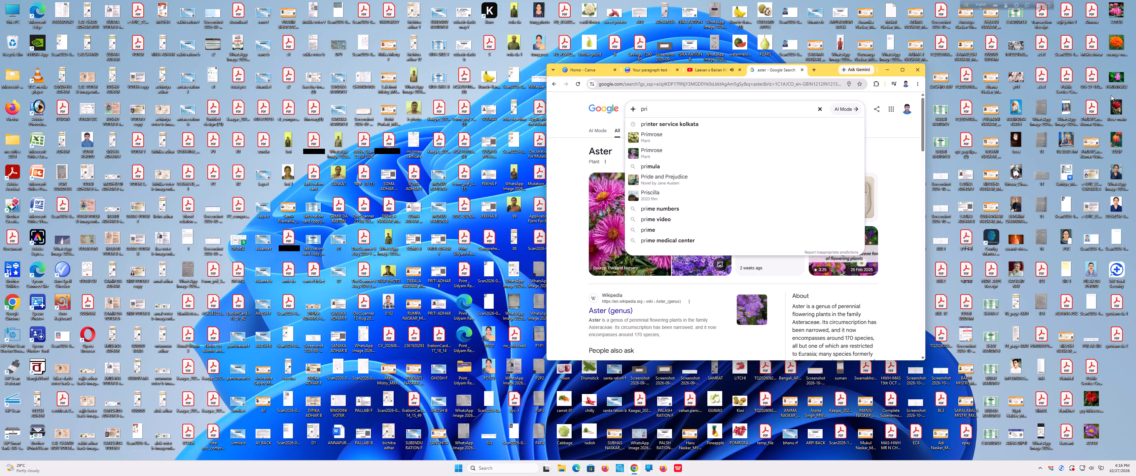
type("win")
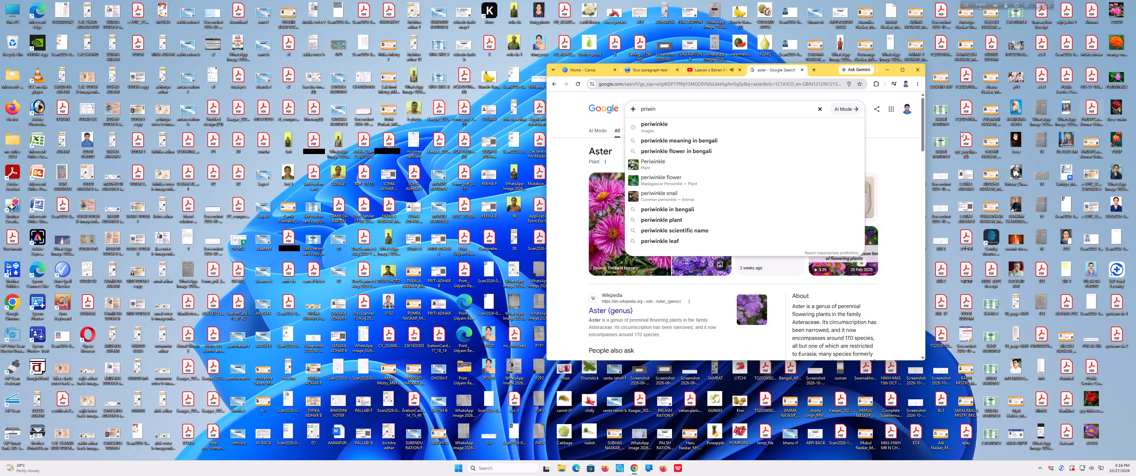
left_click(721, 130)
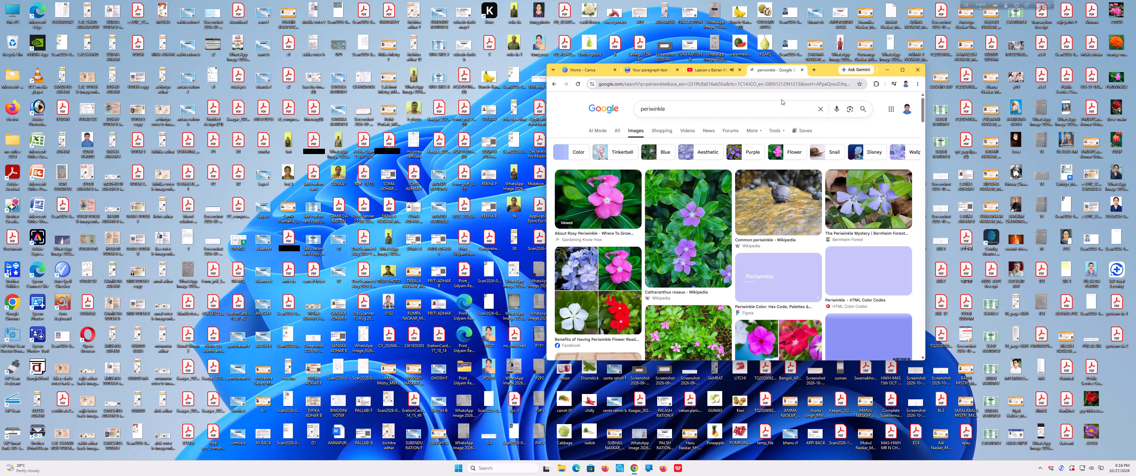
left_click(901, 71)
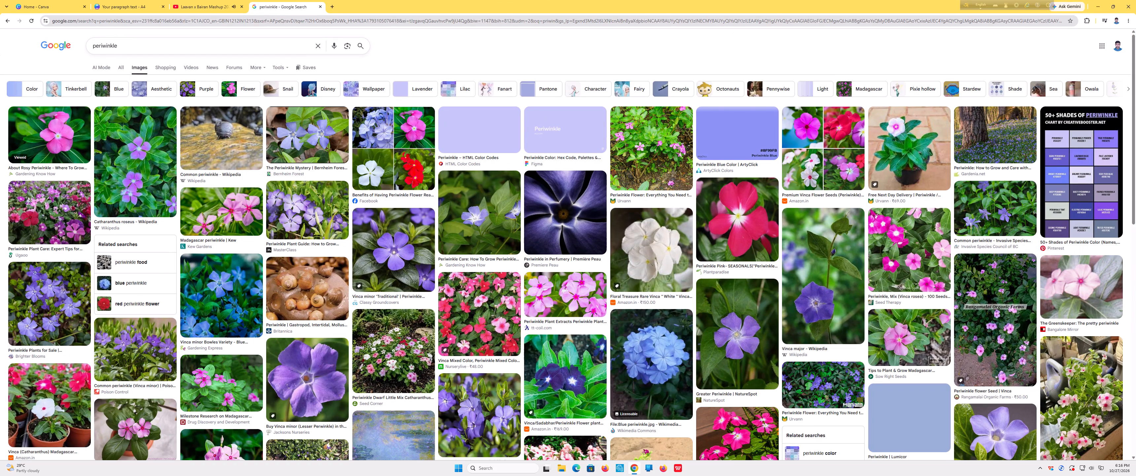
Return to the Canva design and move the pink periwinkle photo up so it lines up beneath the aster photo.
left_click(110, 10)
left_click_drag(570, 248, 576, 227)
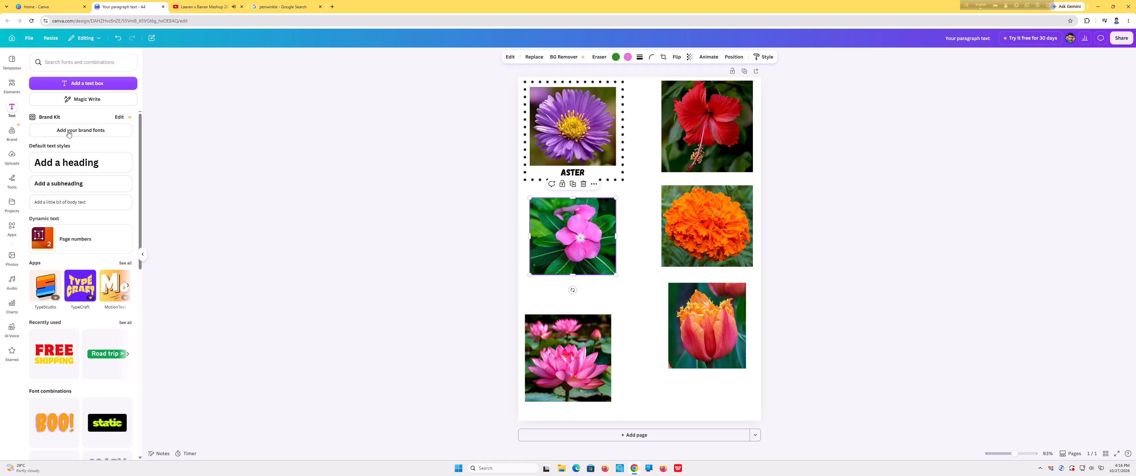
Add another black dotted border graphic to the page from the dotted border search and undo its slight nudge.
left_click(11, 87)
left_click(40, 139)
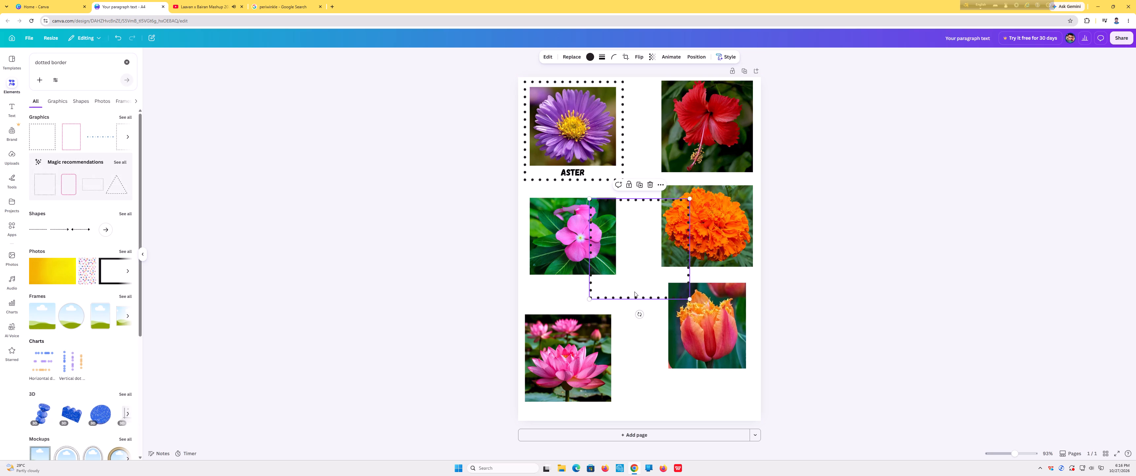
left_click_drag(637, 289, 634, 288)
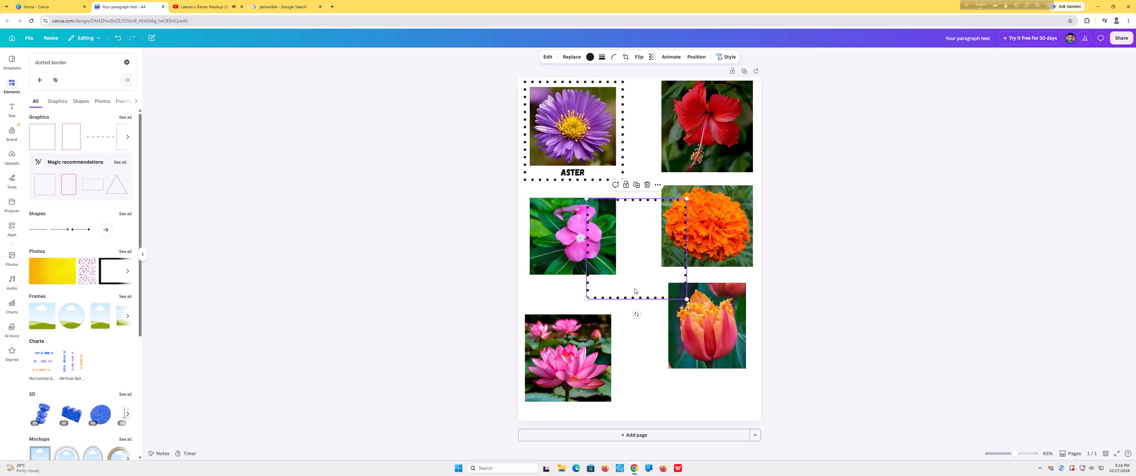
key("ctrl+z")
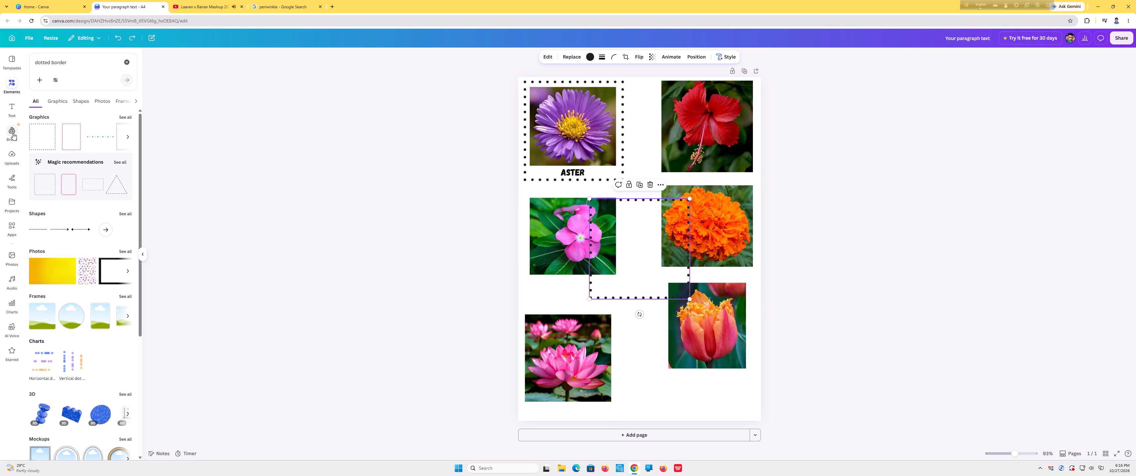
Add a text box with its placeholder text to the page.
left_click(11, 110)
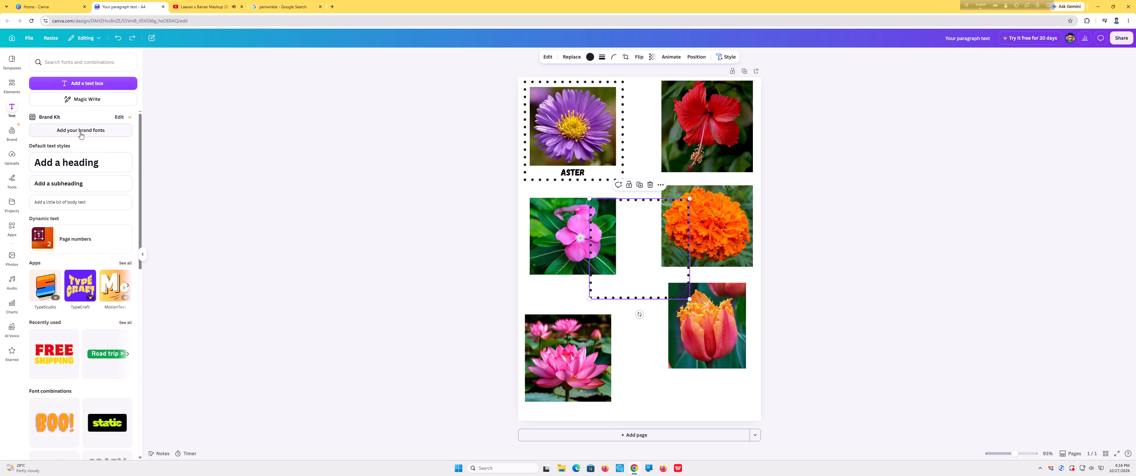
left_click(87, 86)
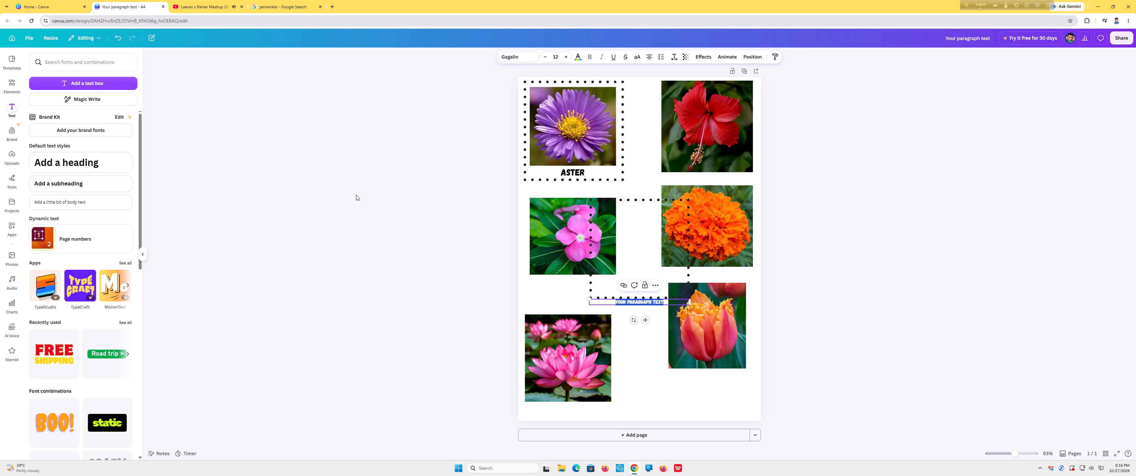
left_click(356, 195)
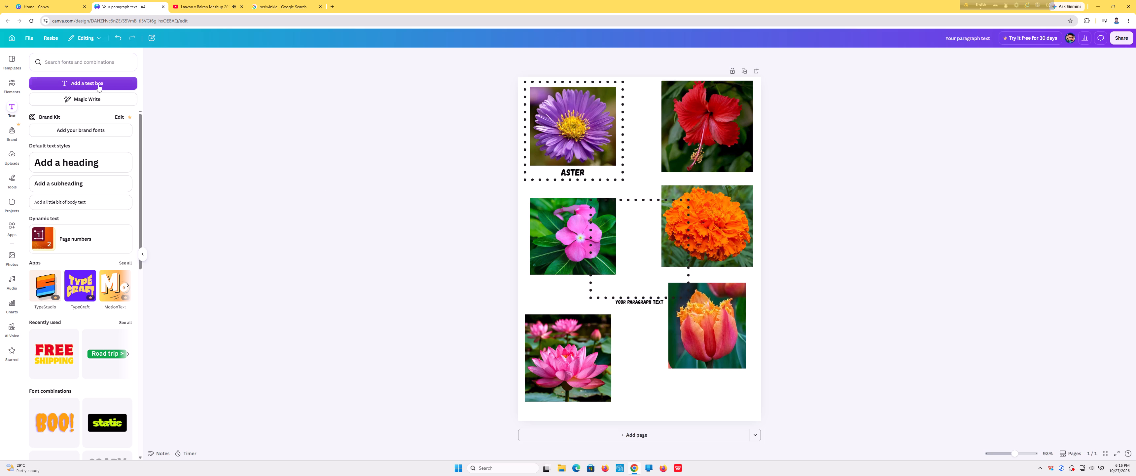
Add a text box in the Gagalin font and replace its placeholder text with PERIWINKLE.
left_click(98, 84)
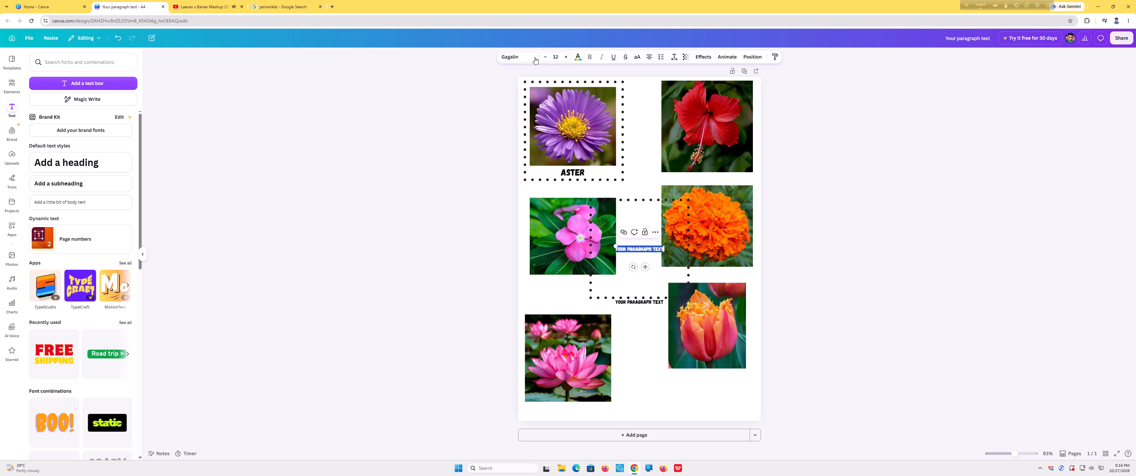
left_click(524, 56)
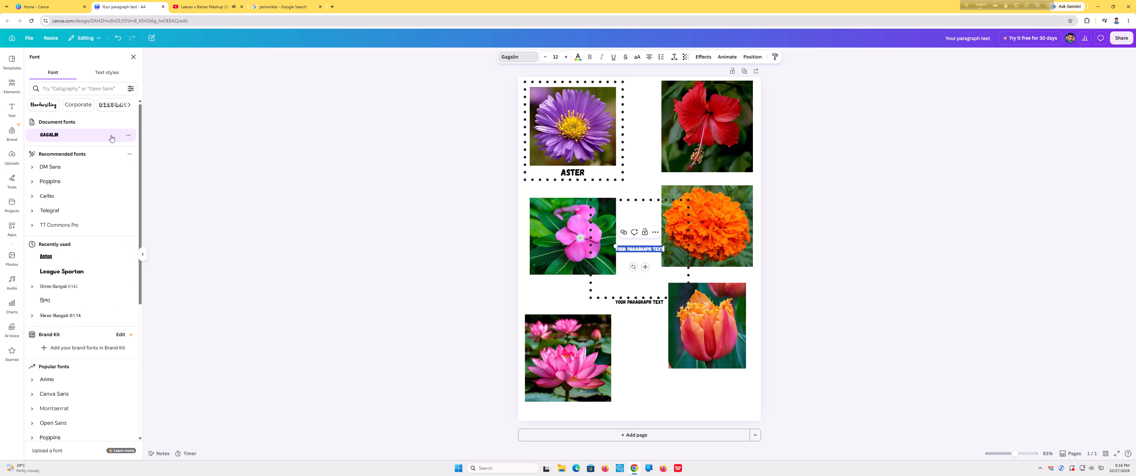
left_click(111, 135)
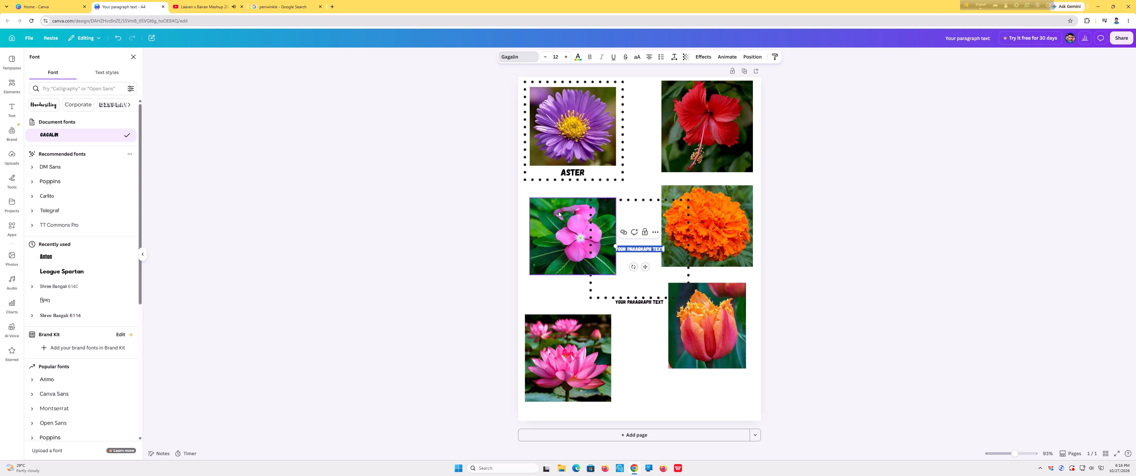
key("BackSpace")
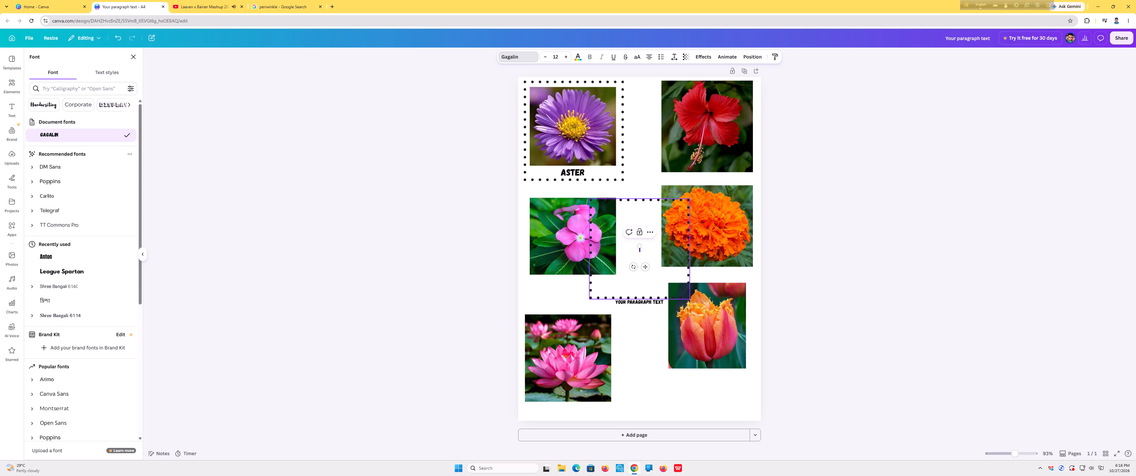
type("pe")
key("BackSpace")
key("BackSpace")
type("PR")
key("BackSpace")
key("e")
type("RI")
type("WI")
key("n")
type("KLE")
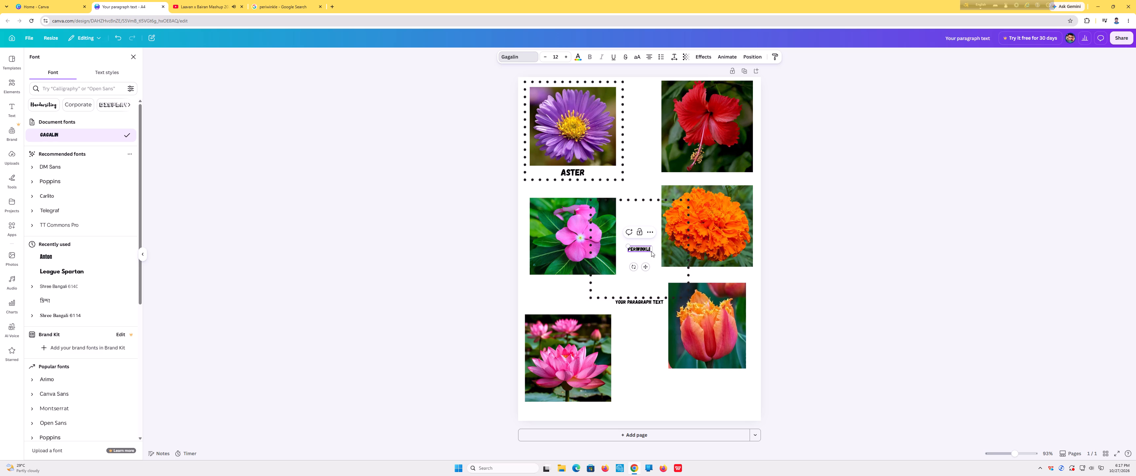
Increase the PERIWINKLE caption's font size to 22.
triple_click(567, 58)
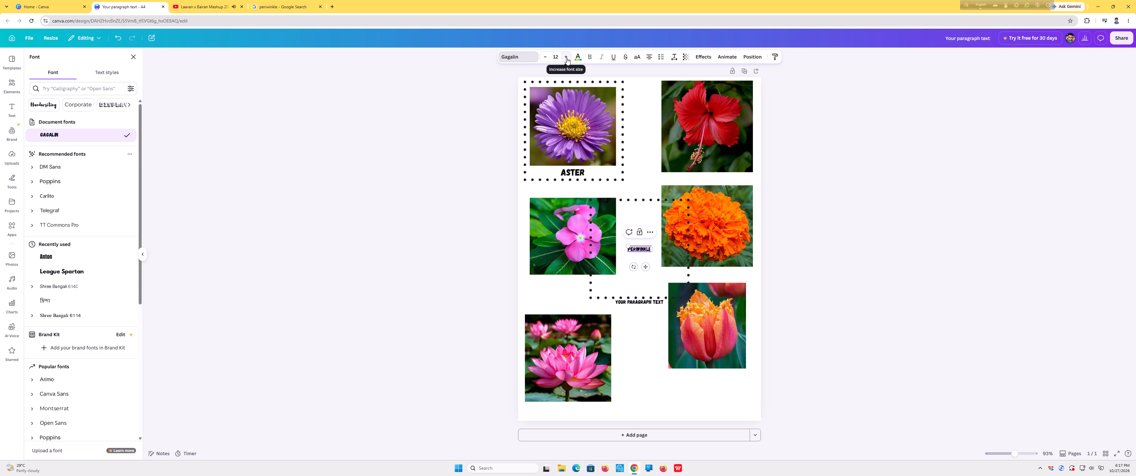
double_click(567, 58)
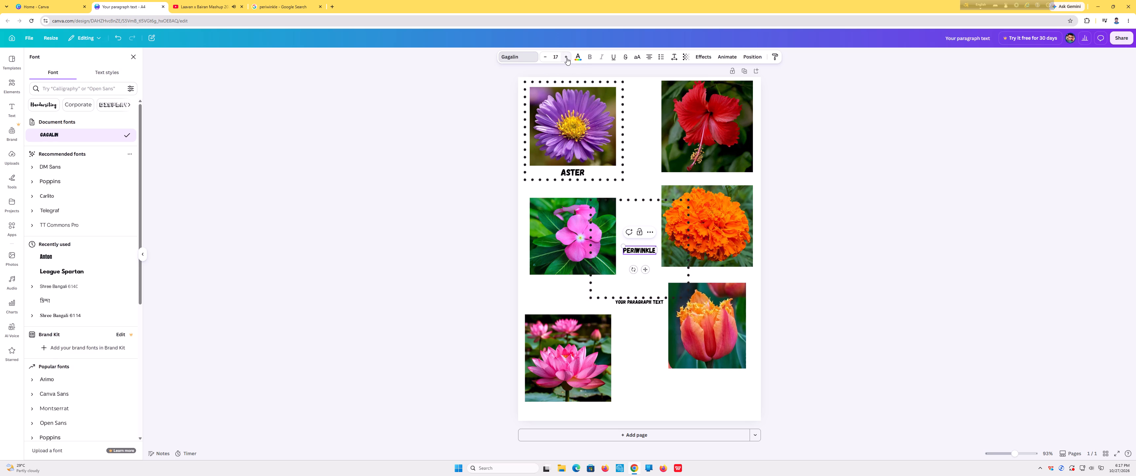
left_click(567, 58)
left_click(567, 58)
left_click(567, 58)
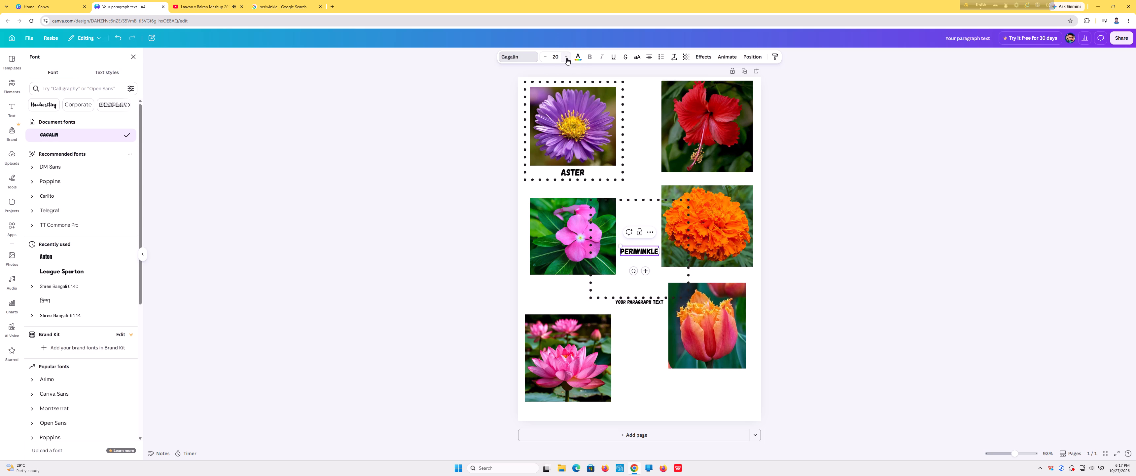
double_click(567, 58)
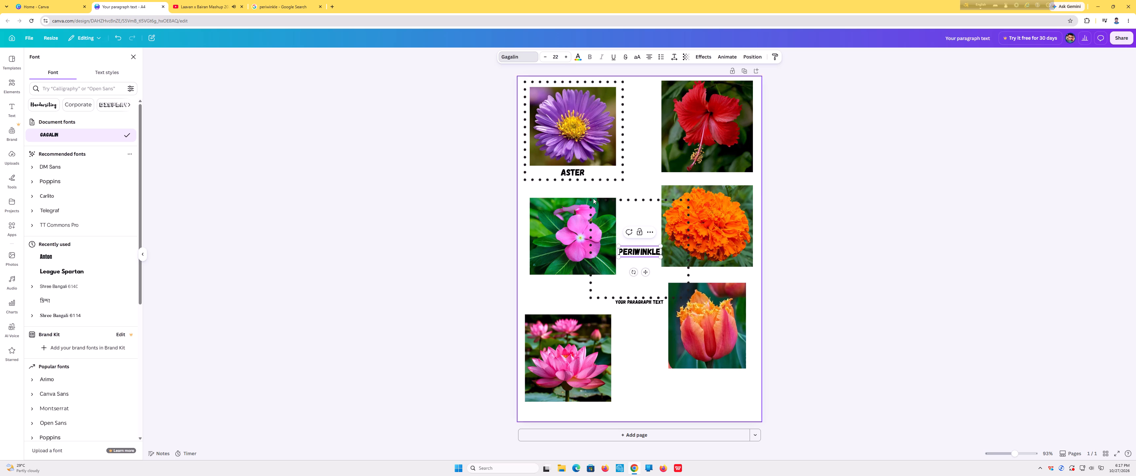
Place the PERIWINKLE caption centred just beneath the periwinkle photo, in line with the ASTER caption.
left_click_drag(648, 273, 589, 304)
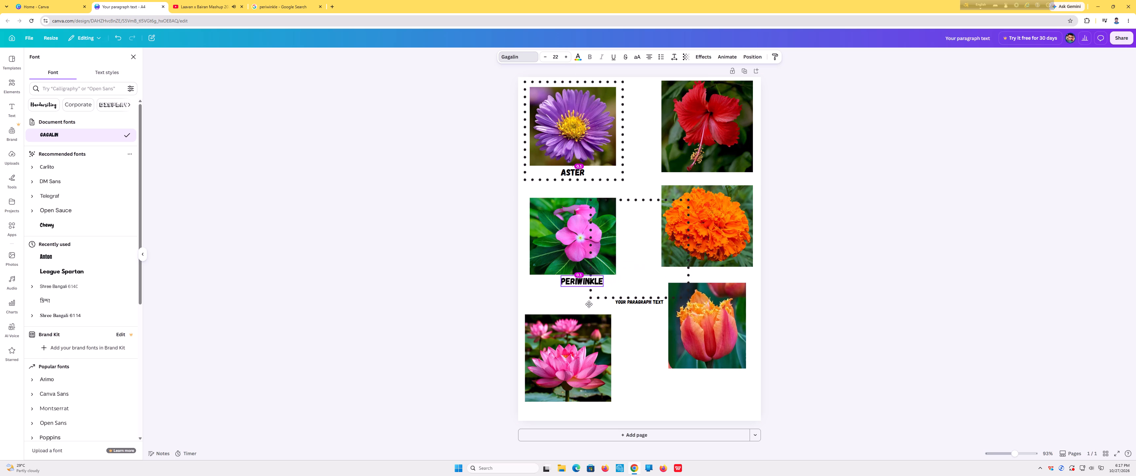
left_click_drag(589, 304, 579, 304)
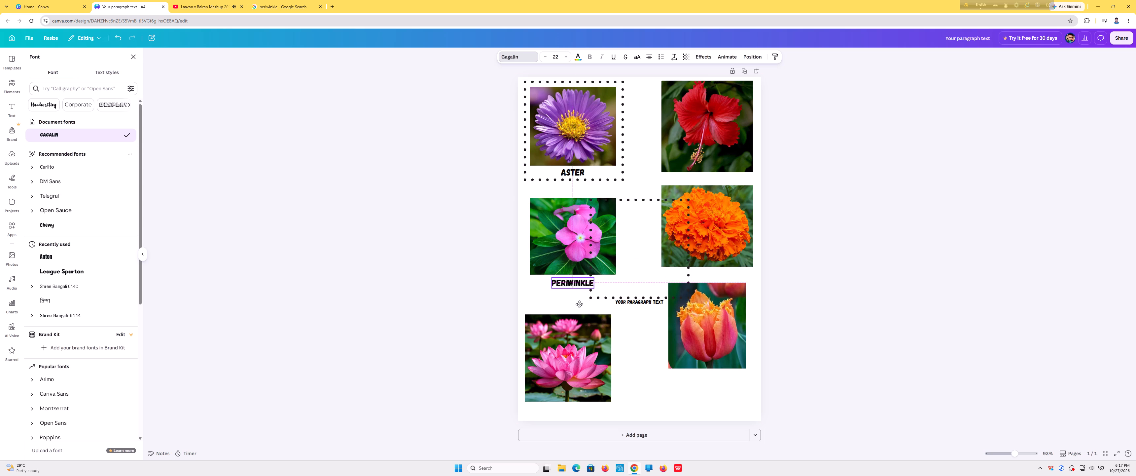
left_click_drag(579, 304, 581, 304)
left_click_drag(581, 304, 583, 304)
left_click(654, 347)
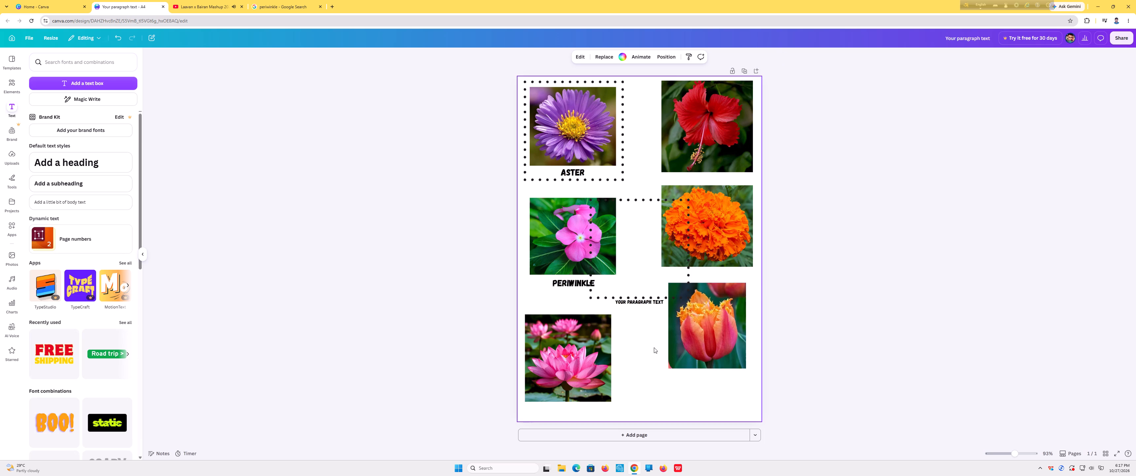
Move the loose dotted border around the periwinkle photo and caption, aligned with the aster's border above.
left_click_drag(650, 282, 586, 273)
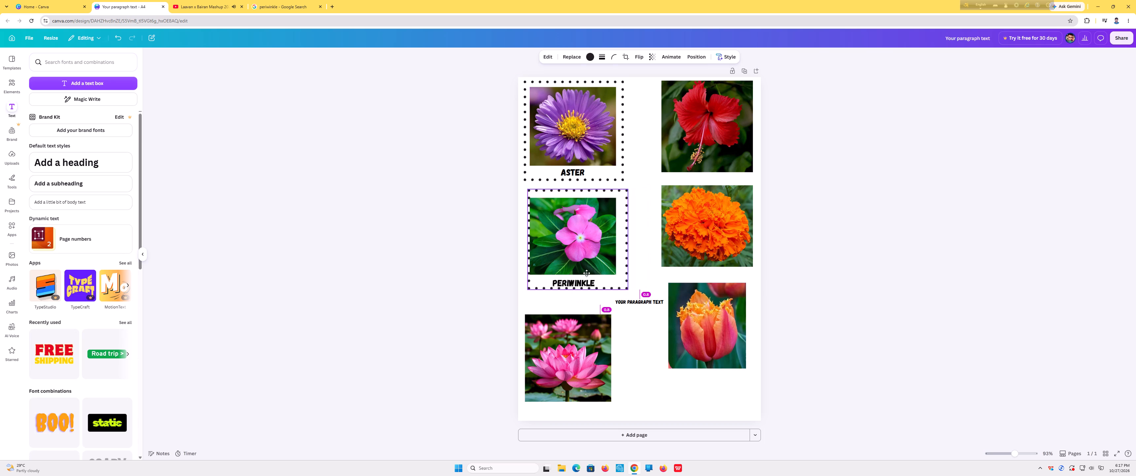
left_click_drag(586, 273, 586, 273)
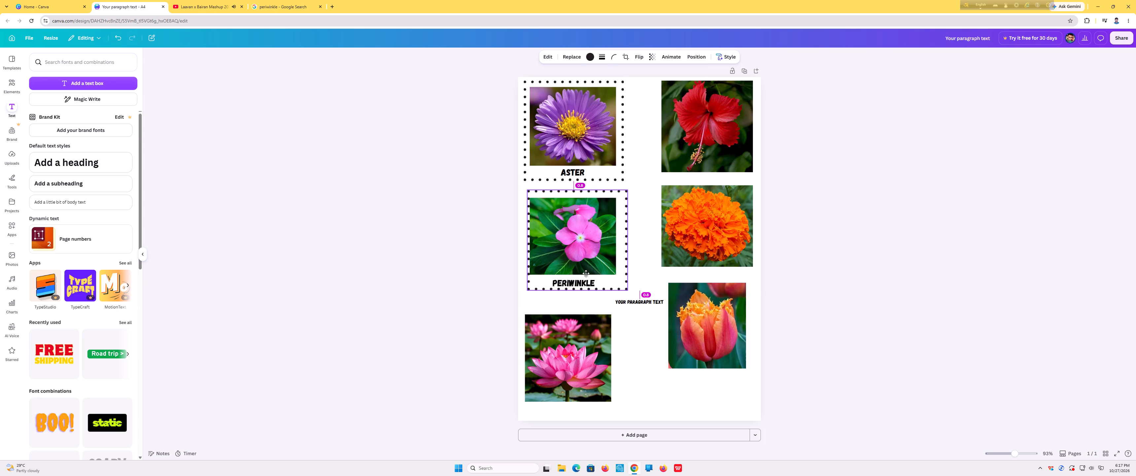
left_click_drag(586, 273, 584, 273)
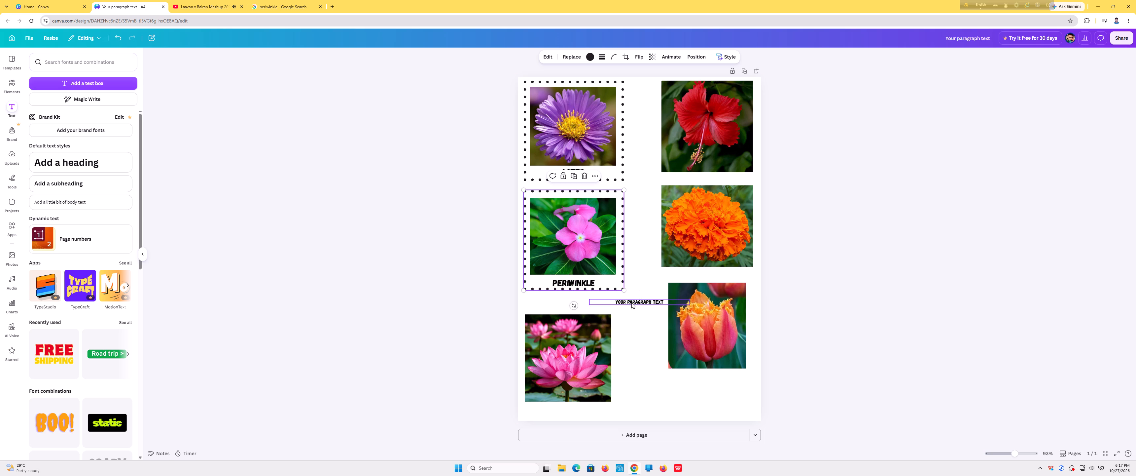
Delete the leftover placeholder paragraph text box beneath the periwinkle card.
left_click(635, 304)
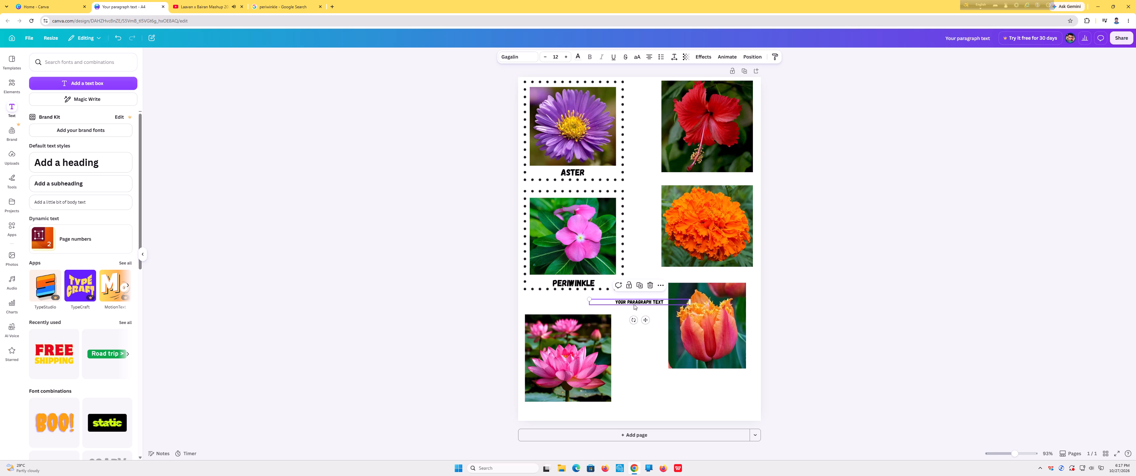
left_click(648, 288)
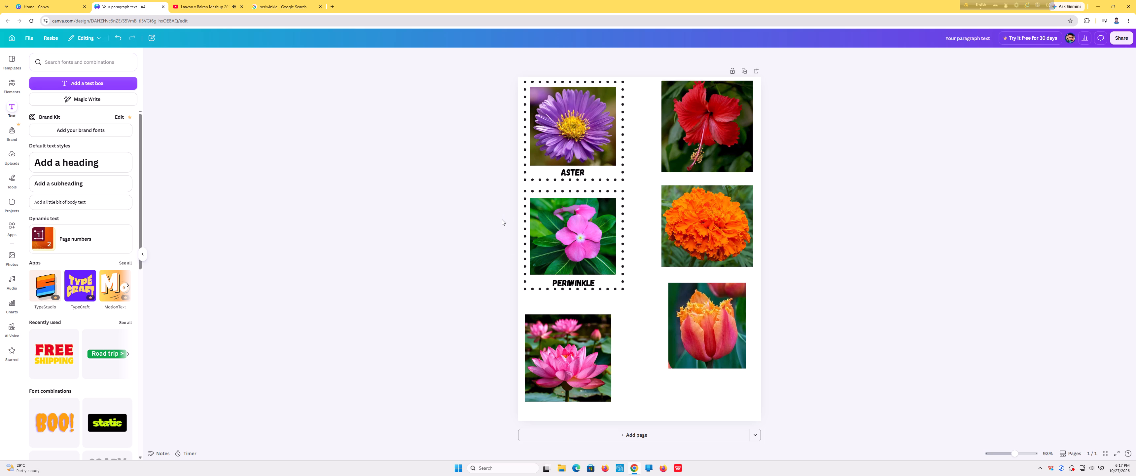
Enlarge the lotus photo slightly and place it centred just beneath the periwinkle card, in line with the photos above.
left_click_drag(559, 340, 557, 333)
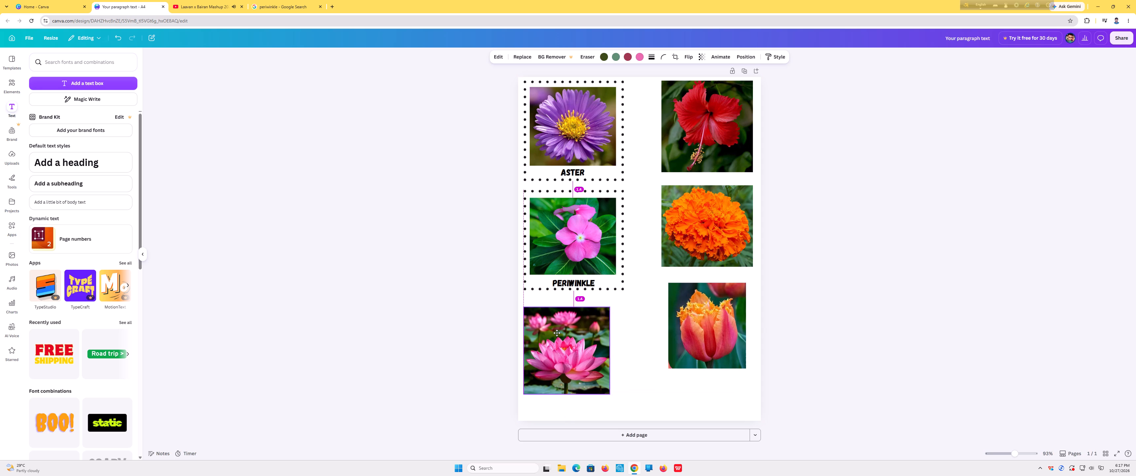
left_click_drag(557, 333, 556, 327)
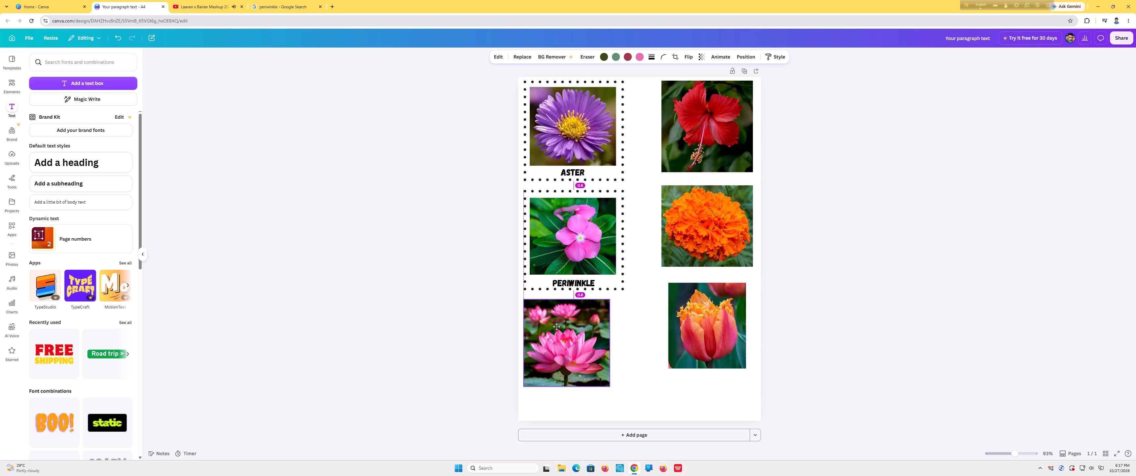
left_click_drag(556, 327, 557, 332)
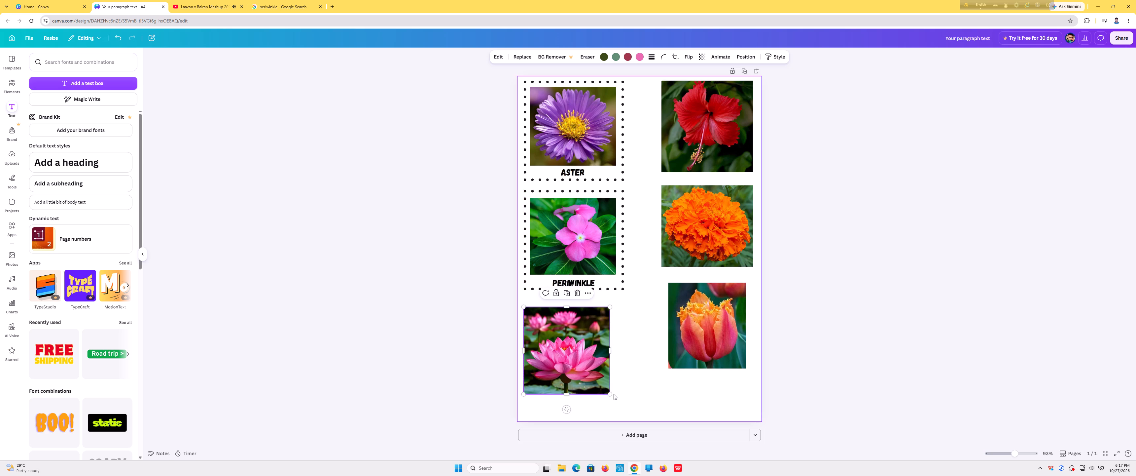
left_click_drag(609, 394, 623, 407)
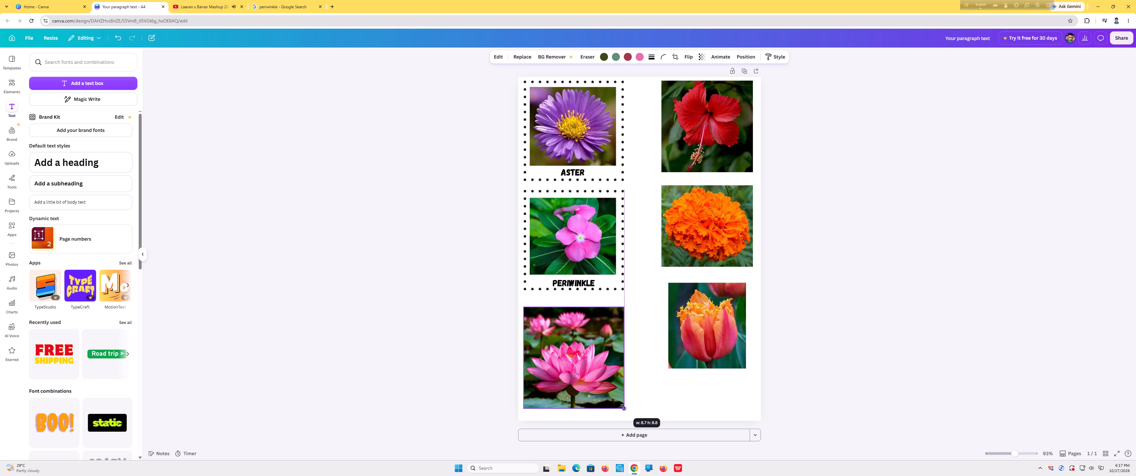
left_click_drag(623, 407, 623, 409)
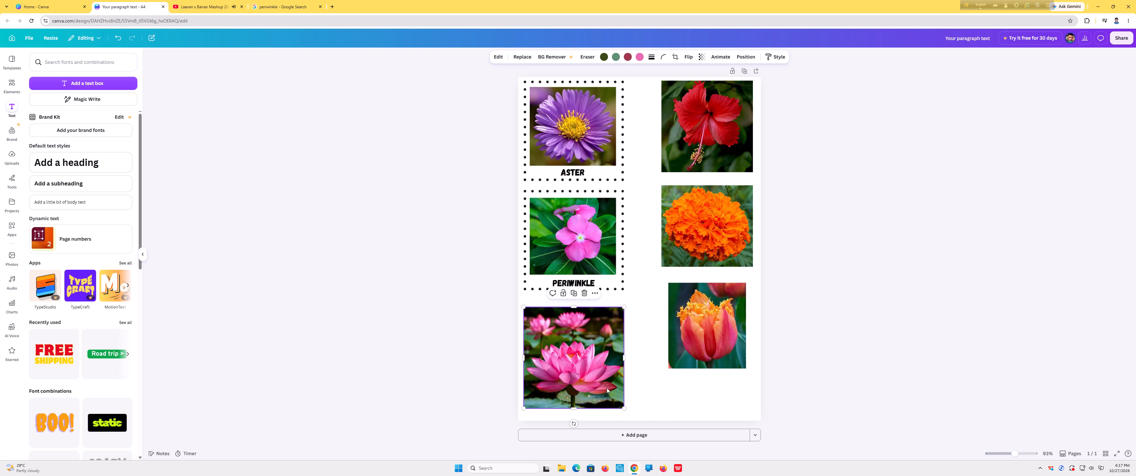
left_click_drag(624, 408, 612, 403)
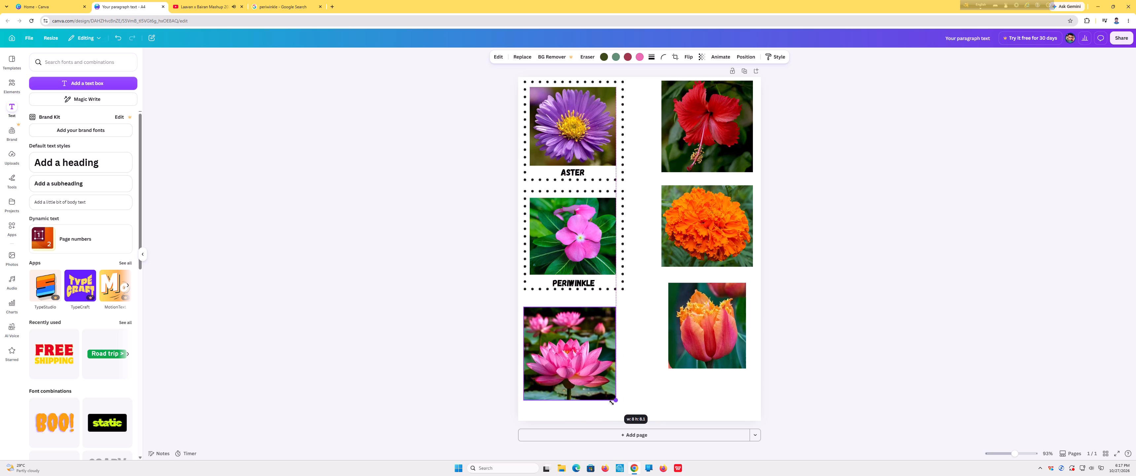
left_click_drag(612, 403, 608, 402)
left_click_drag(584, 372, 588, 364)
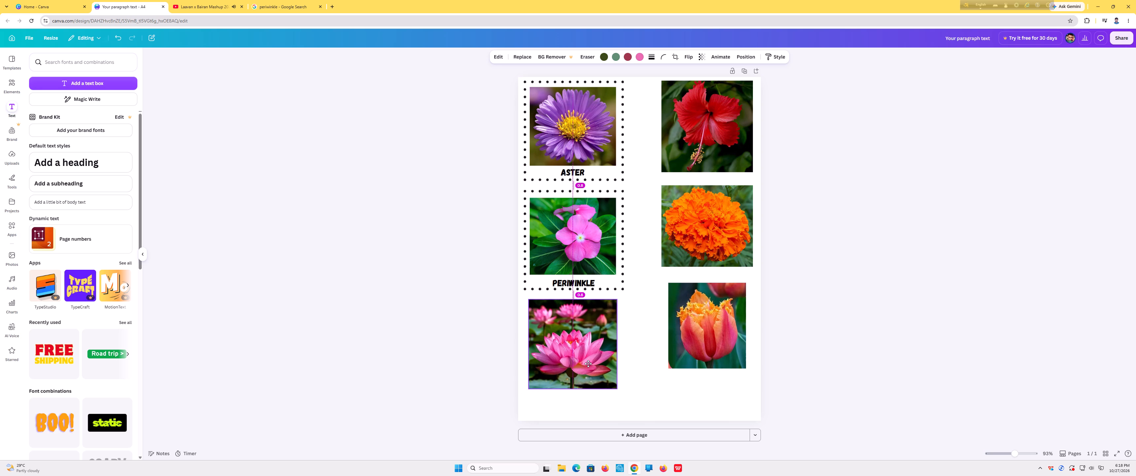
left_click_drag(588, 364, 587, 364)
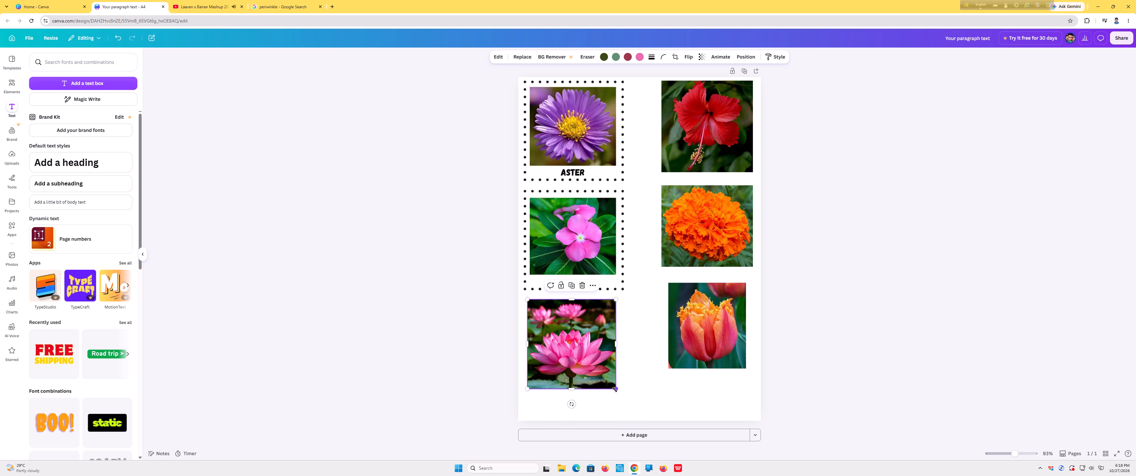
left_click_drag(615, 390, 618, 391)
Search Google Images for lotus to check the flower's name.
left_click(282, 7)
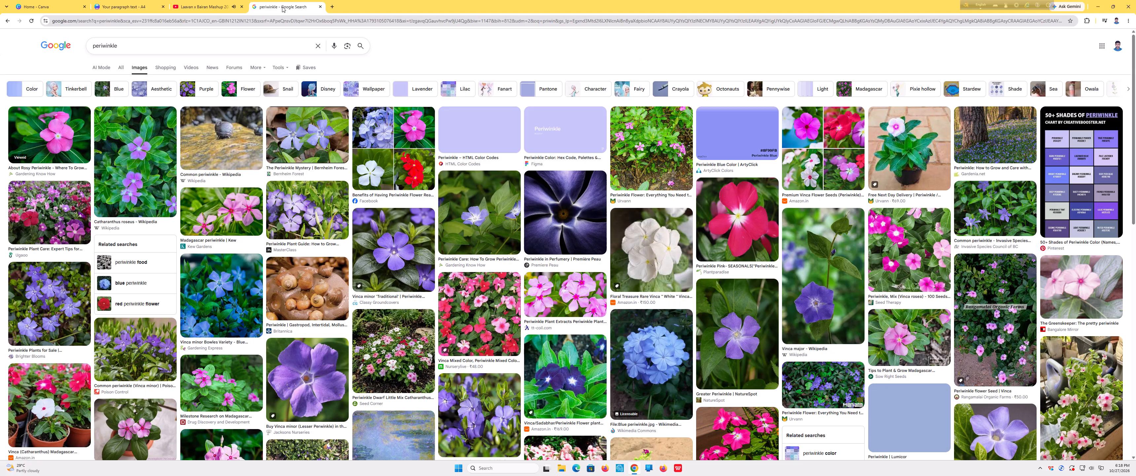
left_click(318, 44)
left_click(263, 43)
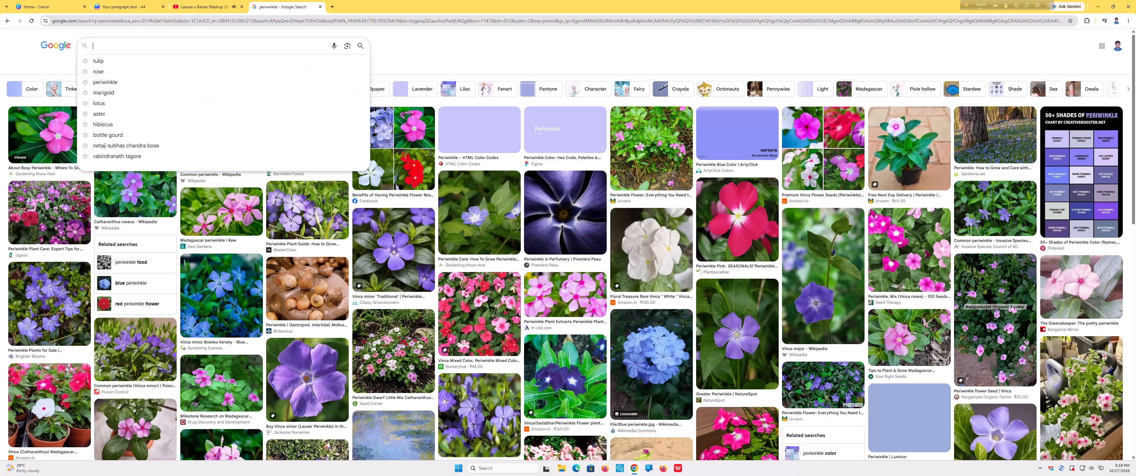
type("LO")
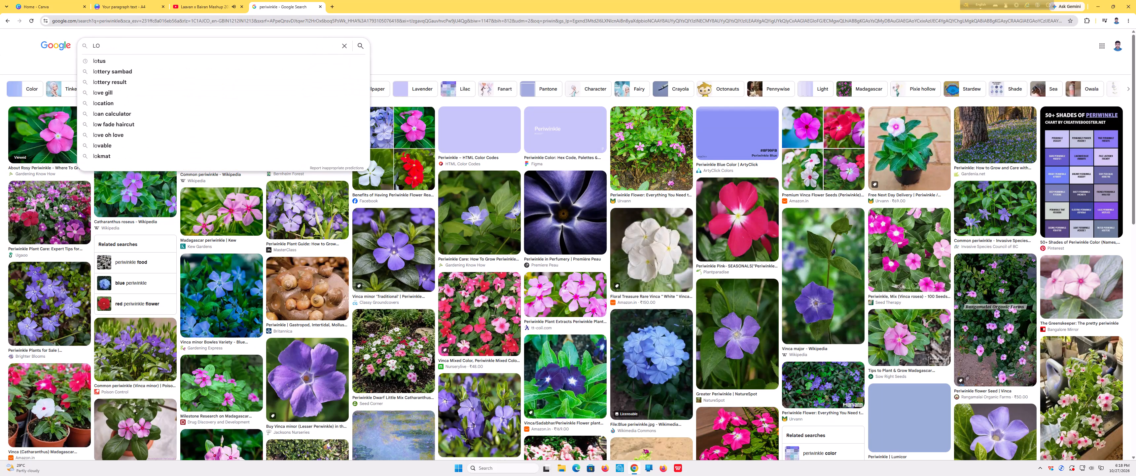
left_click(251, 56)
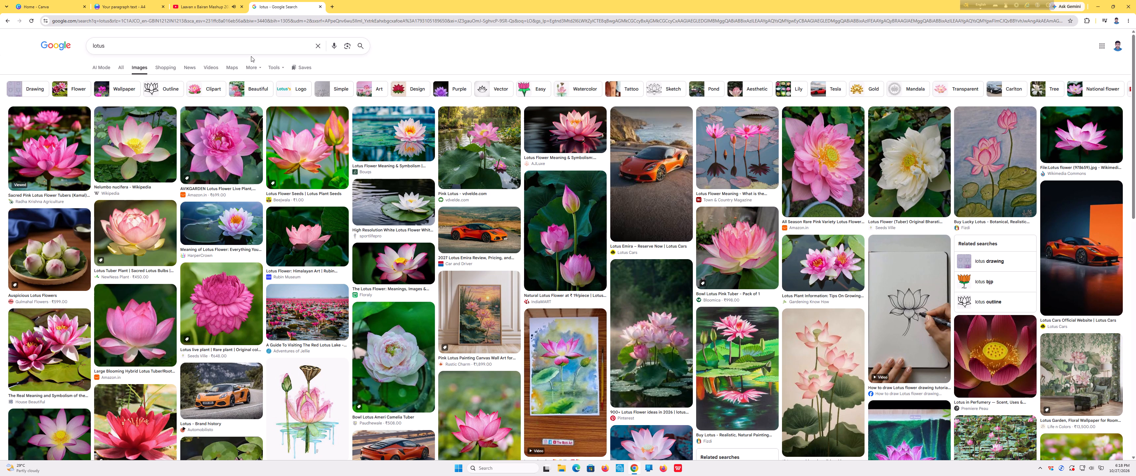
Back in the Canva design, add a text box beneath the lotus photo and replace its placeholder text with LOTUS.
left_click(144, 8)
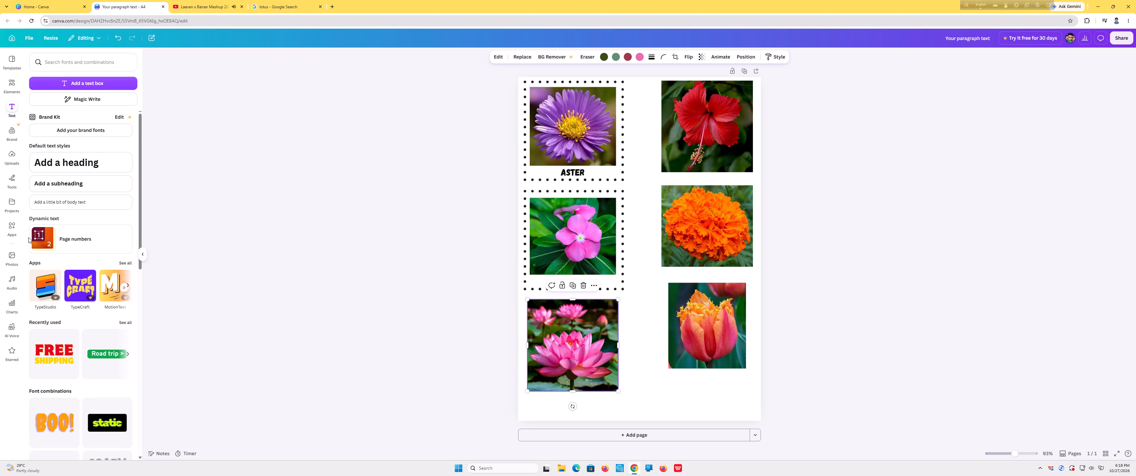
left_click(94, 83)
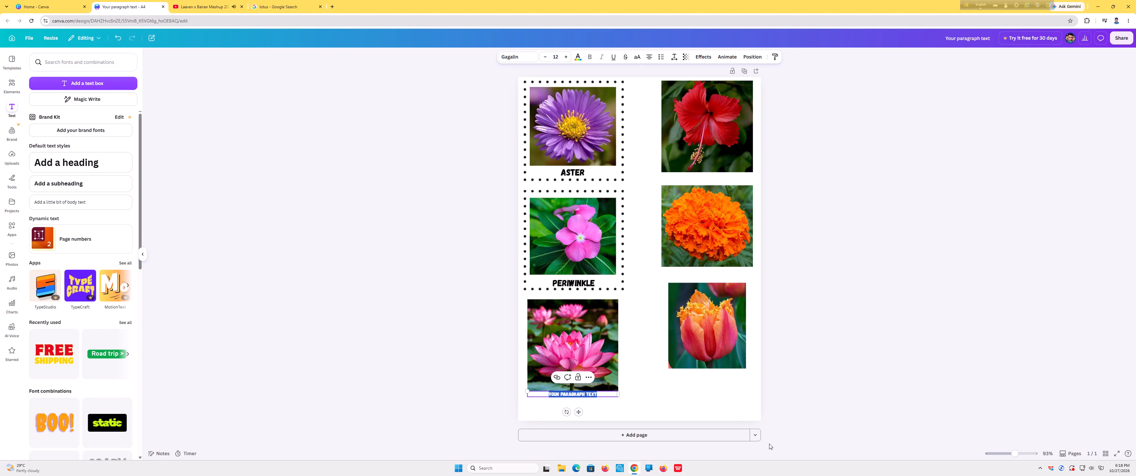
left_click(580, 396)
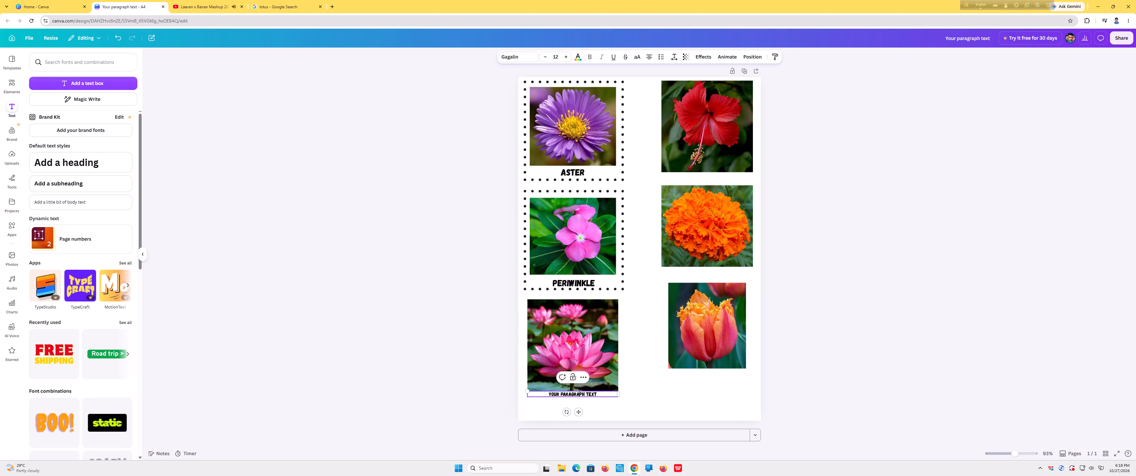
left_click(592, 394)
left_click(595, 394)
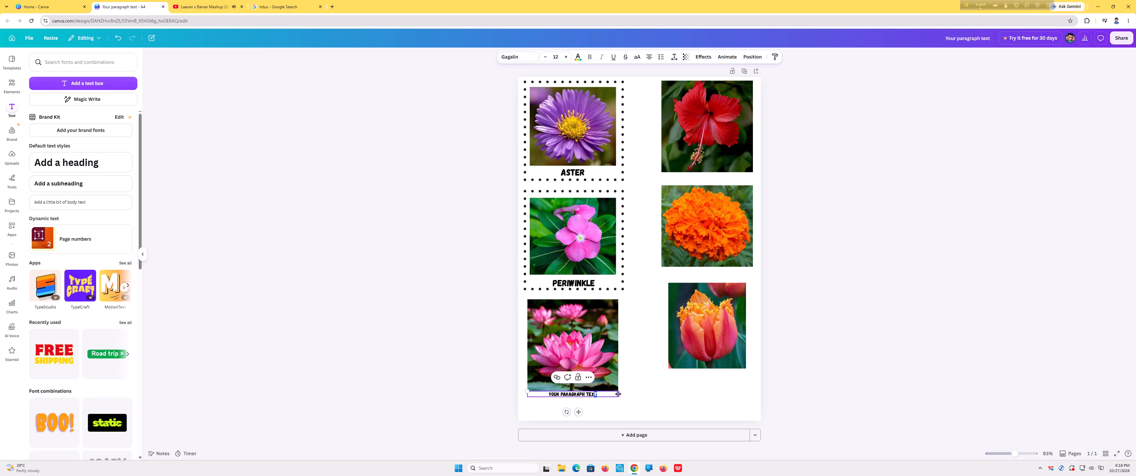
key("BackSpace")
key("BackSpace")
key("BackSpace")
key("BackSpace")
key("BackSpace")
key("BackSpace")
key("BackSpace")
key("BackSpace")
key("BackSpace")
key("BackSpace")
key("BackSpace")
key("BackSpace")
key("BackSpace")
key("BackSpace")
key("BackSpace")
key("BackSpace")
key("BackSpace")
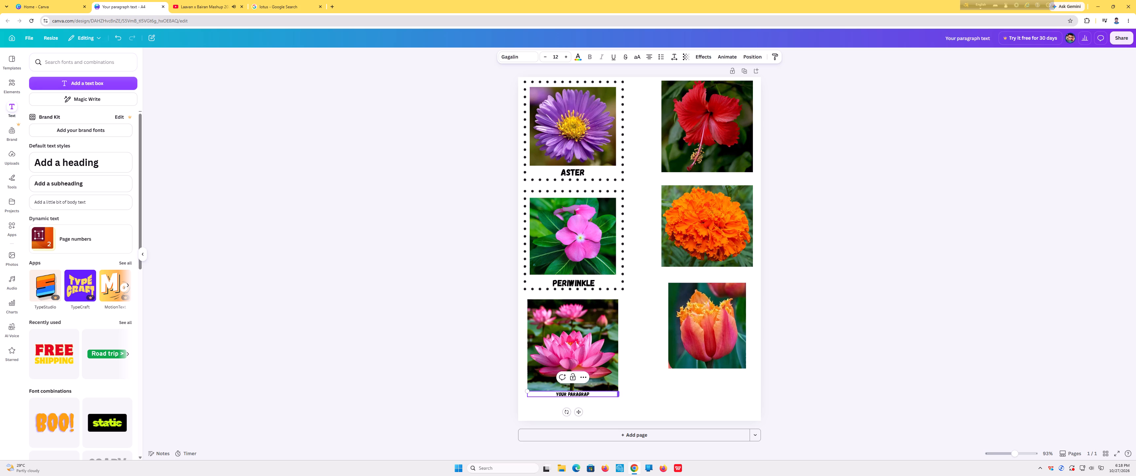
key("BackSpace")
key("BackSpace")
type("LO")
type("TU")
key("s")
Increase the LOTUS caption's font size to 22.
triple_click(566, 58)
triple_click(566, 58)
double_click(566, 58)
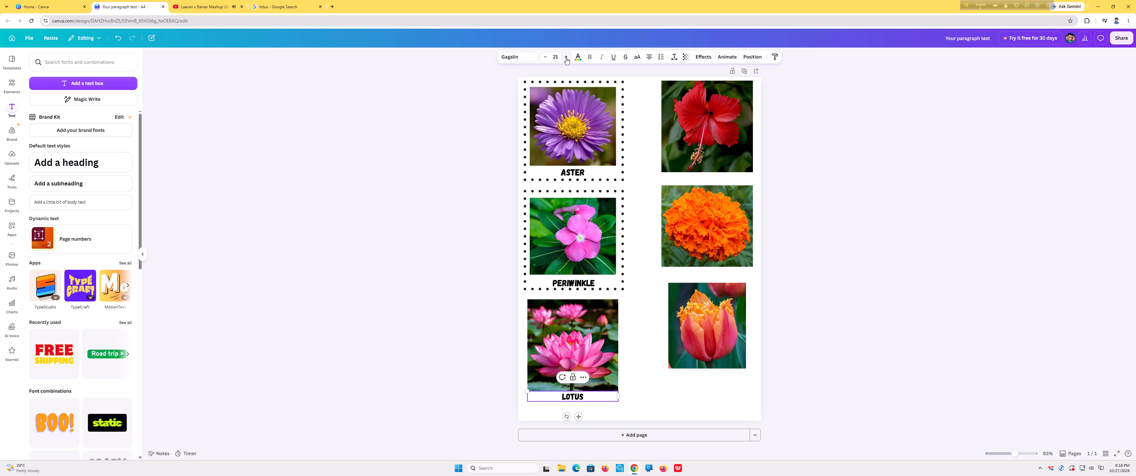
left_click(566, 58)
Apply the Gagalin document font to the LOTUS caption.
left_click(533, 55)
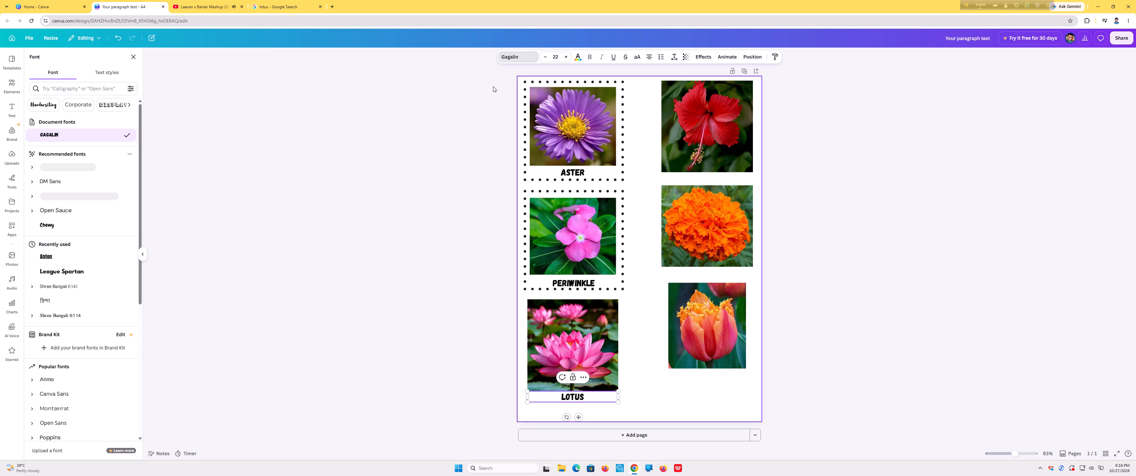
left_click(104, 141)
left_click(159, 195)
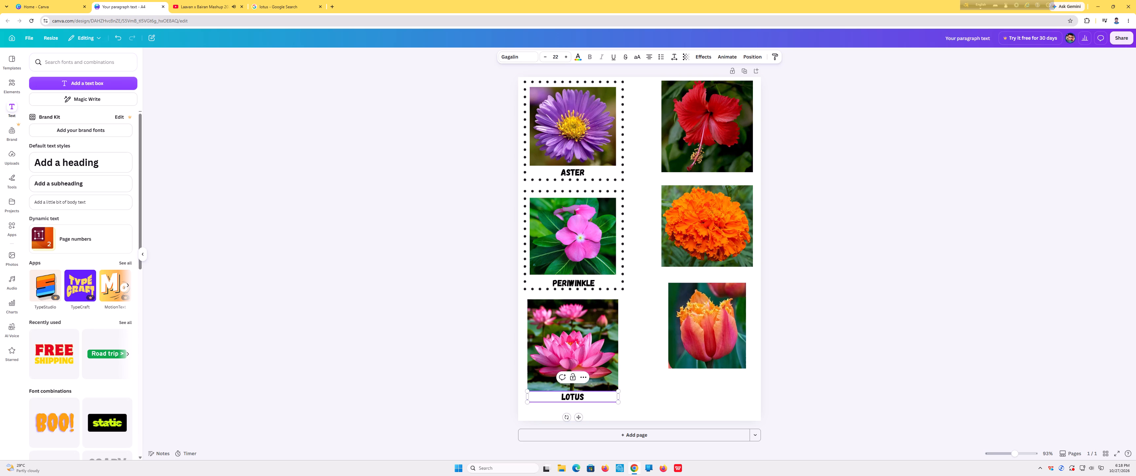
left_click_drag(561, 398, 586, 396)
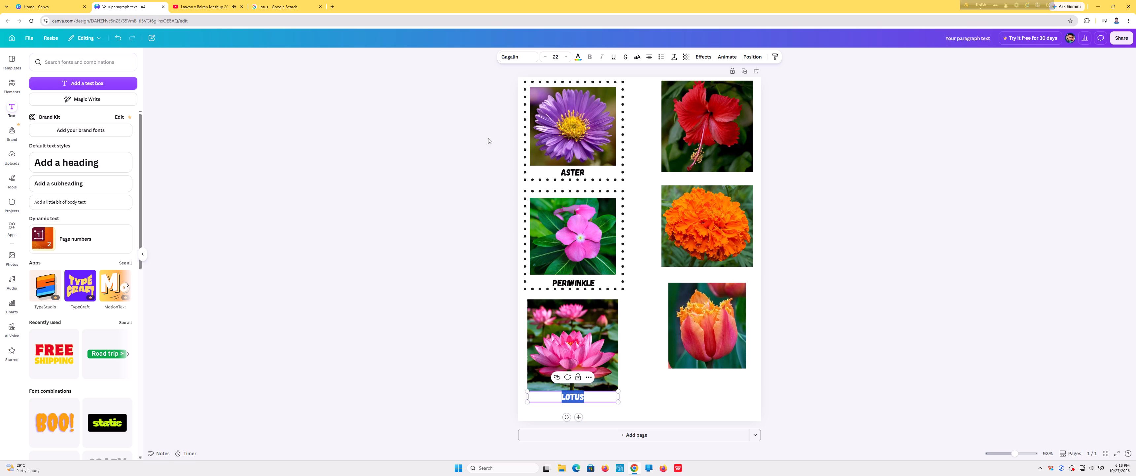
left_click(521, 53)
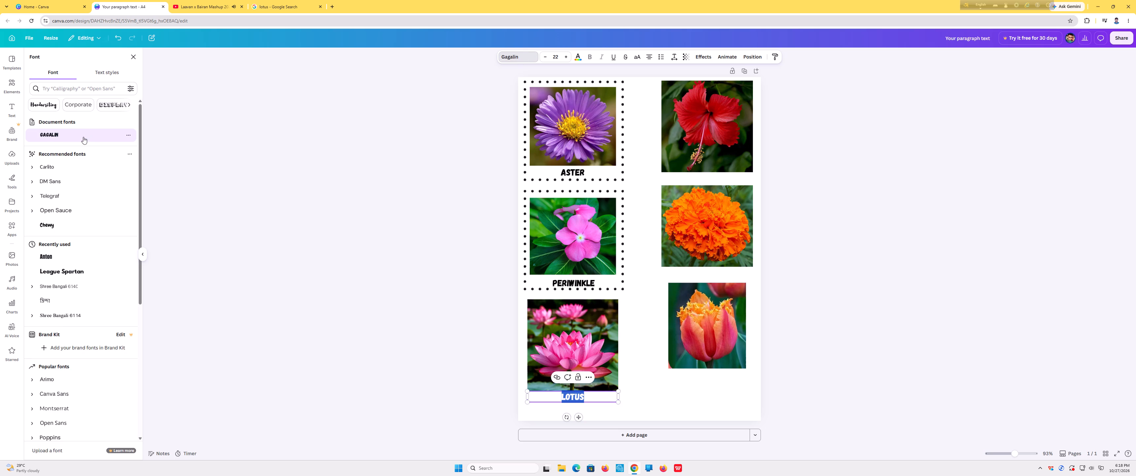
left_click(83, 137)
left_click(186, 179)
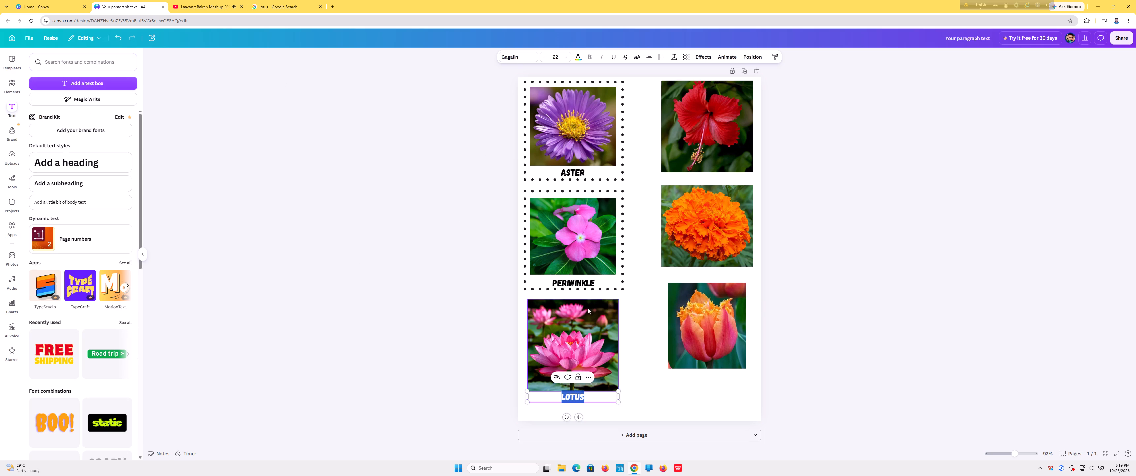
left_click_drag(712, 391, 709, 391)
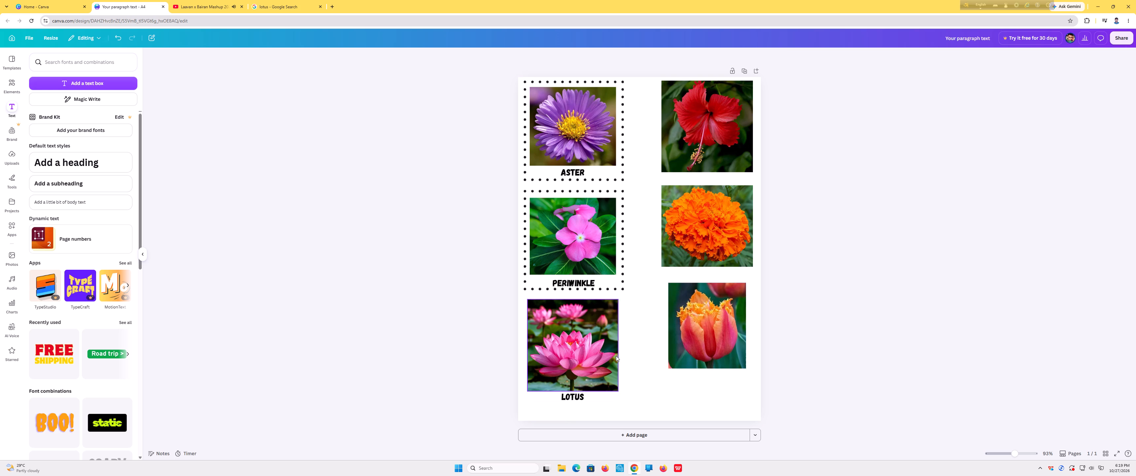
Shift the LOTUS caption and the lotus photo slightly down, leaving a gap below the periwinkle card and keeping them centred together.
left_click_drag(574, 395, 574, 400)
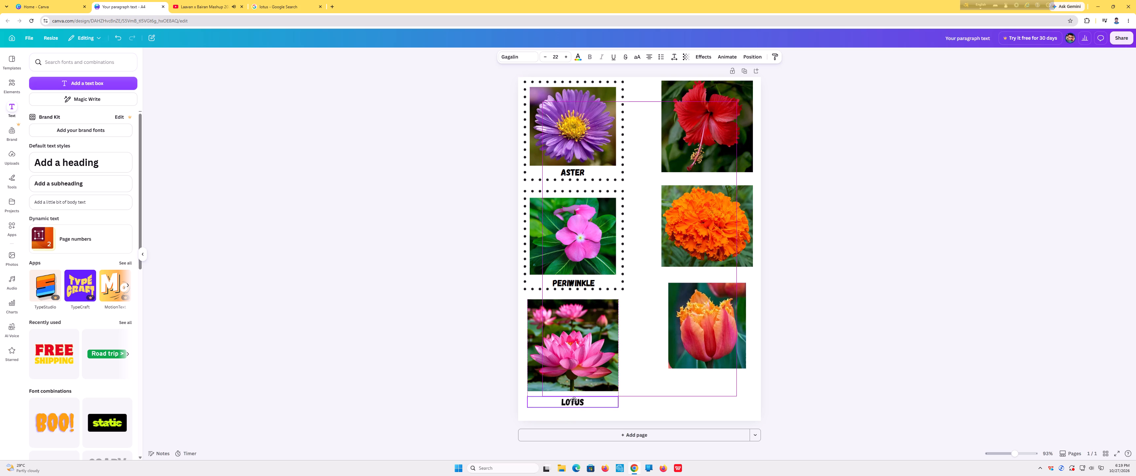
left_click_drag(574, 400, 575, 400)
left_click_drag(585, 356, 585, 362)
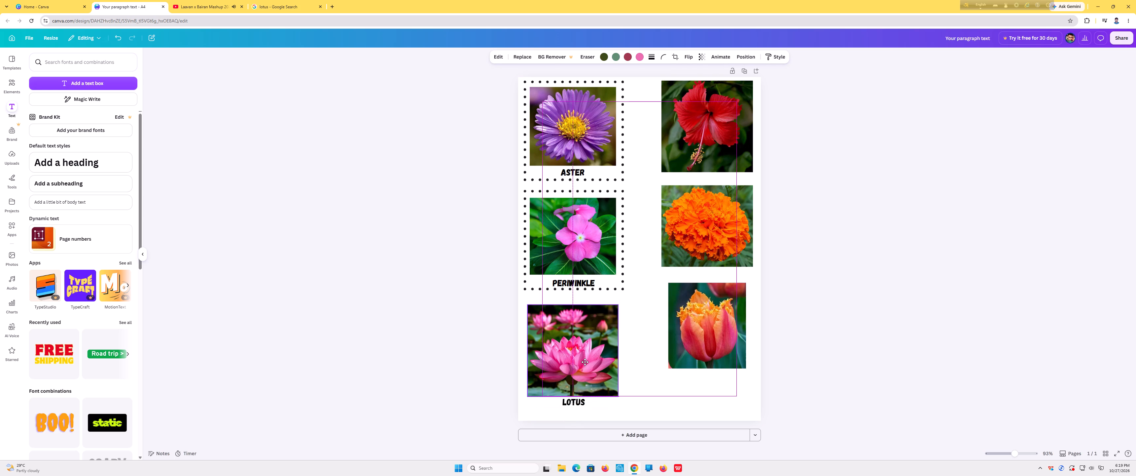
left_click_drag(585, 362, 586, 359)
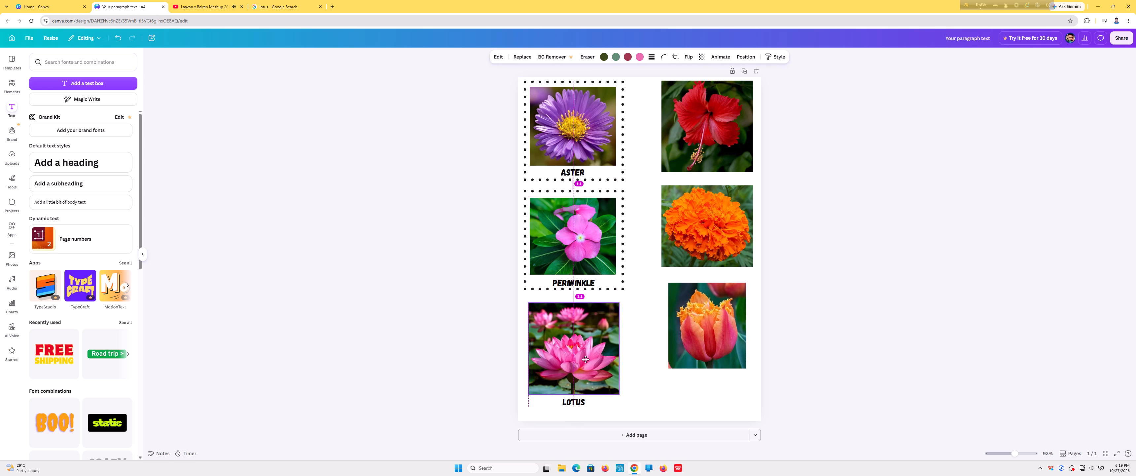
left_click_drag(586, 359, 586, 359)
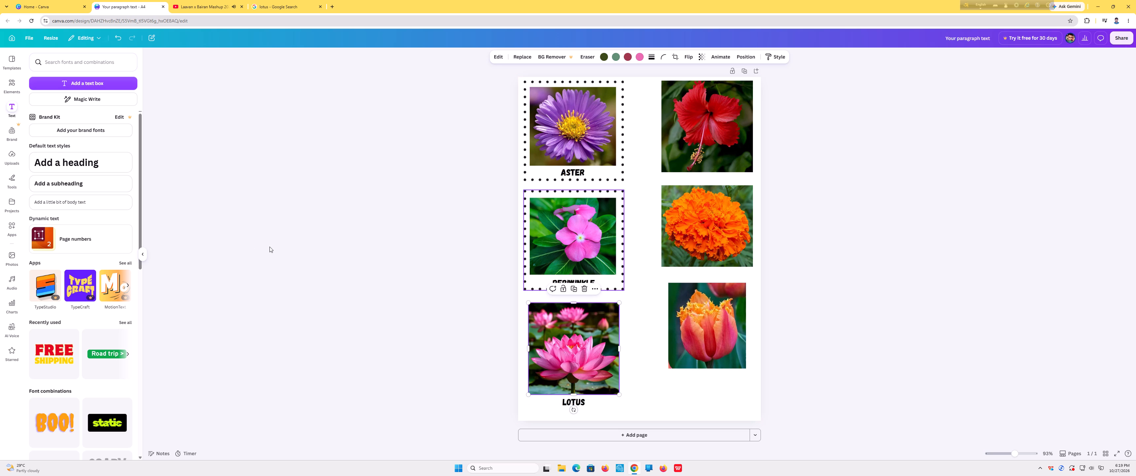
Add another black dotted square border, place it over the lotus photo and enlarge it to enclose the LOTUS caption.
left_click(14, 86)
left_click(40, 134)
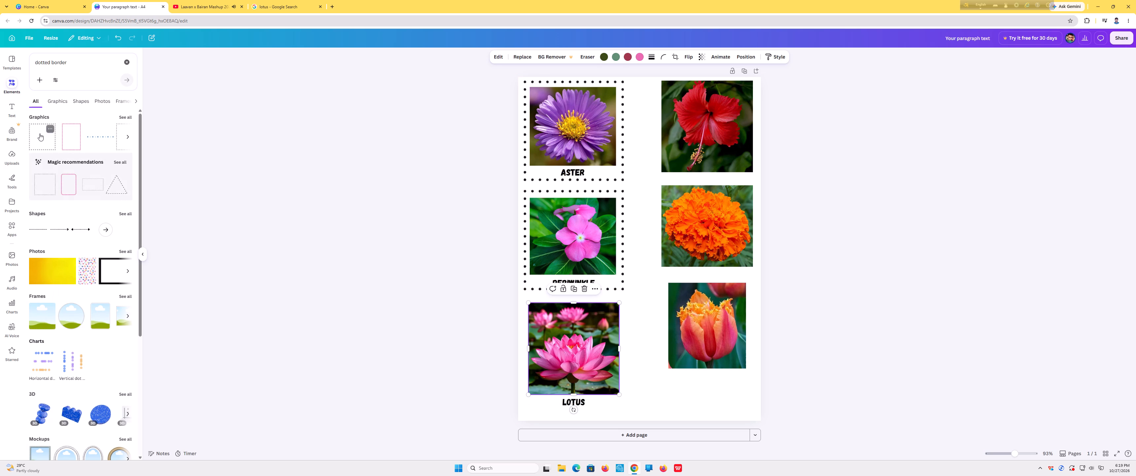
left_click_drag(635, 272, 609, 325)
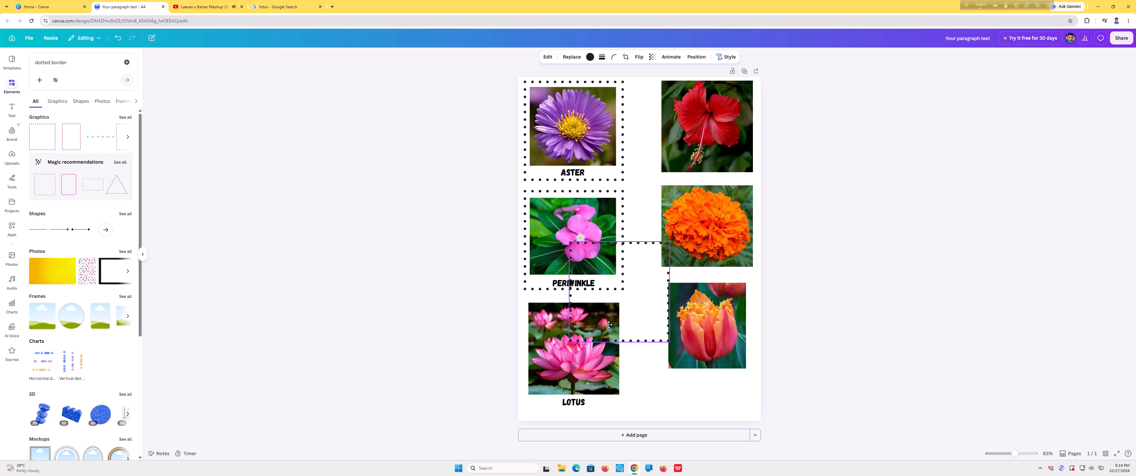
left_click_drag(609, 325, 569, 371)
left_click_drag(625, 399, 625, 400)
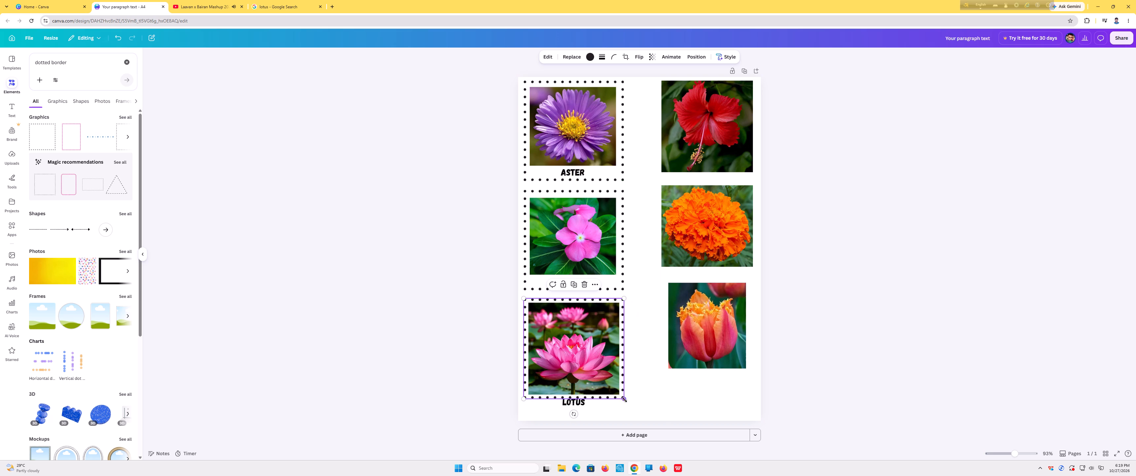
left_click_drag(625, 400, 629, 416)
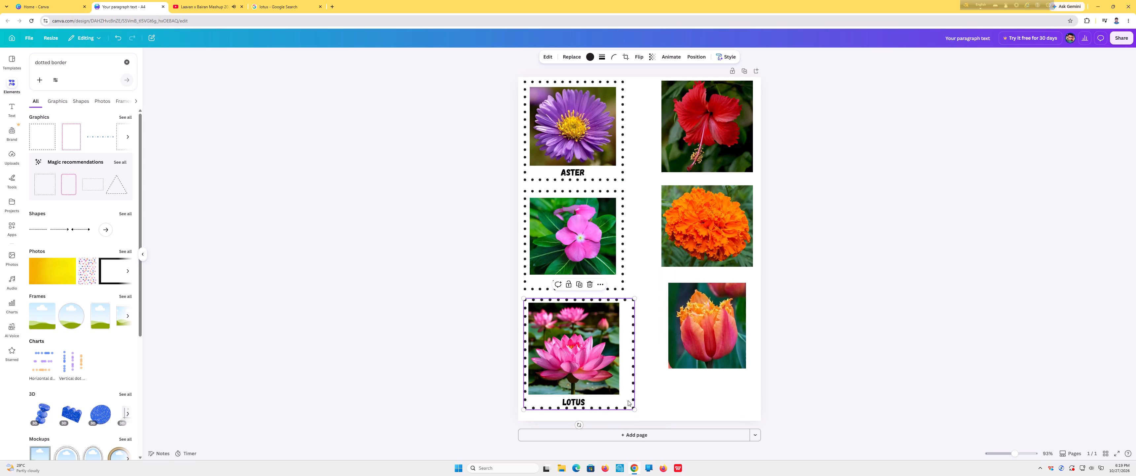
Move the dotted border clear of the lotus card and shift the lotus photo and LOTUS caption slightly to the right.
left_click(628, 399)
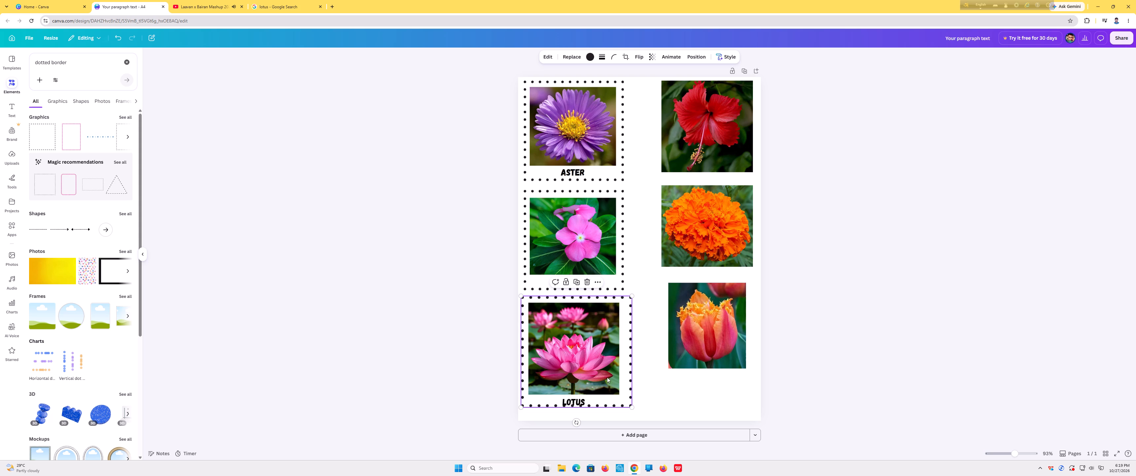
left_click(592, 368)
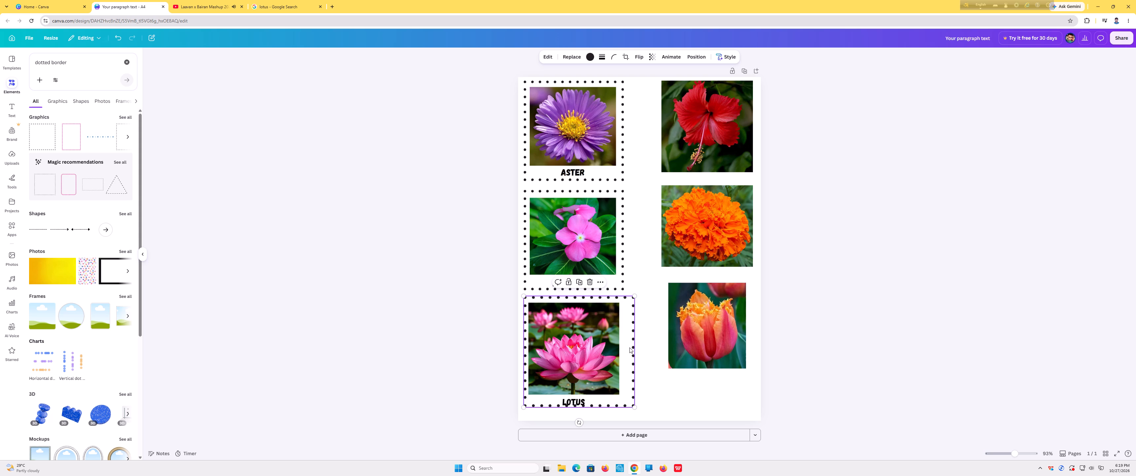
left_click_drag(627, 357, 779, 386)
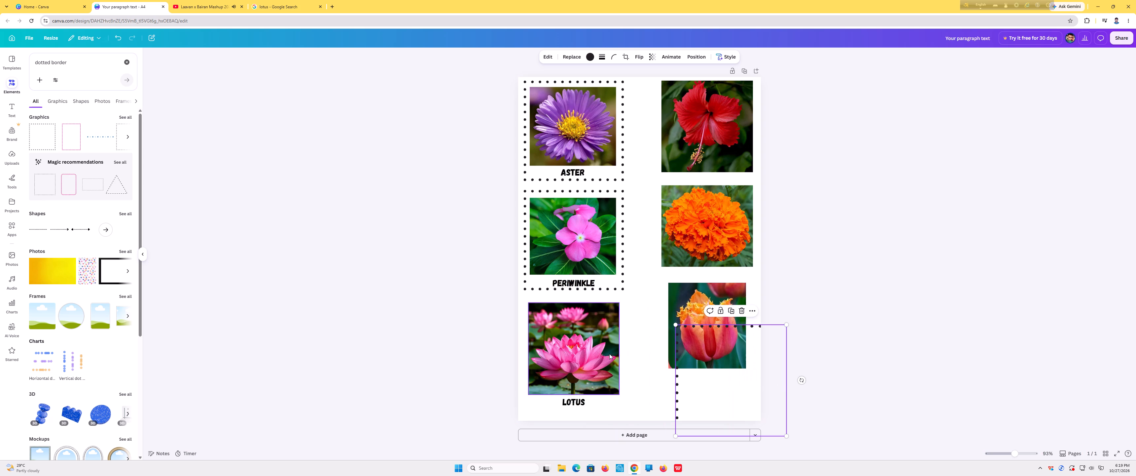
left_click(589, 345)
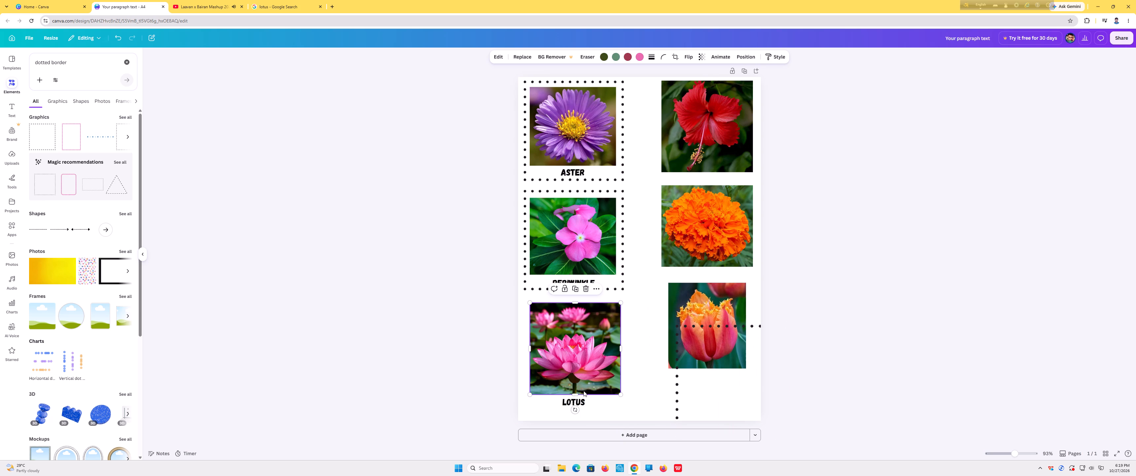
left_click(575, 401)
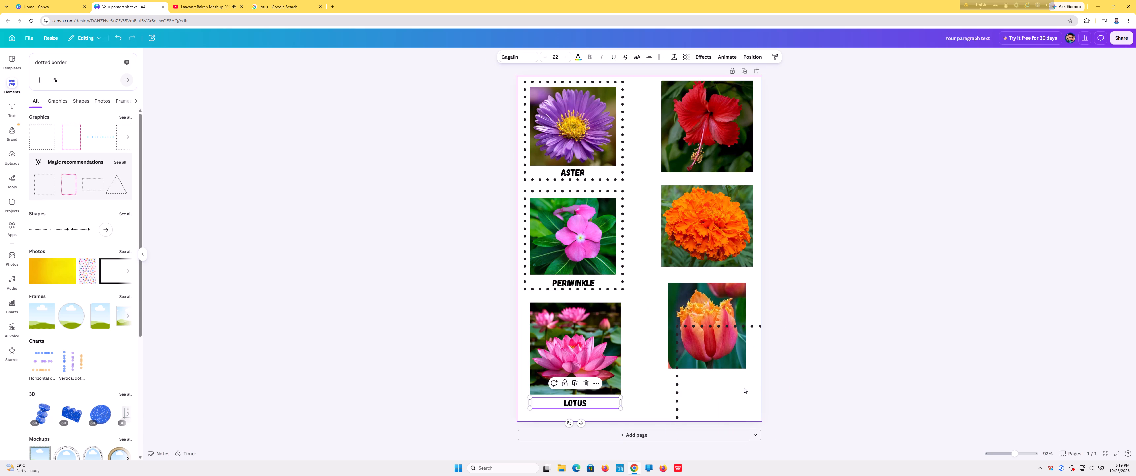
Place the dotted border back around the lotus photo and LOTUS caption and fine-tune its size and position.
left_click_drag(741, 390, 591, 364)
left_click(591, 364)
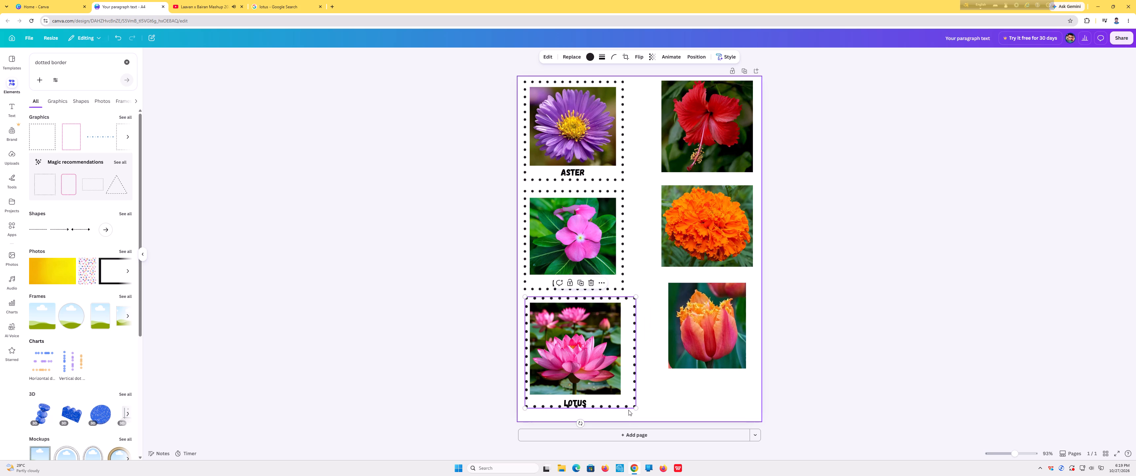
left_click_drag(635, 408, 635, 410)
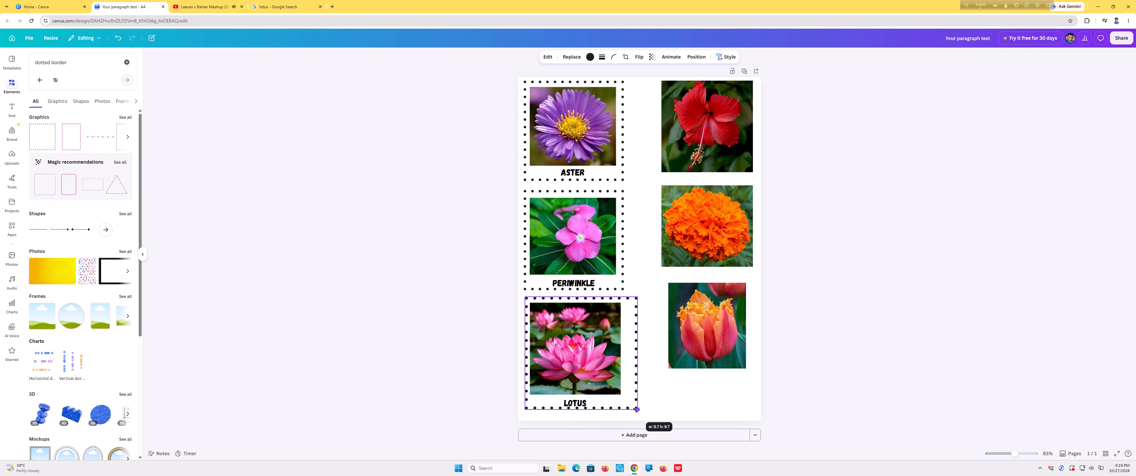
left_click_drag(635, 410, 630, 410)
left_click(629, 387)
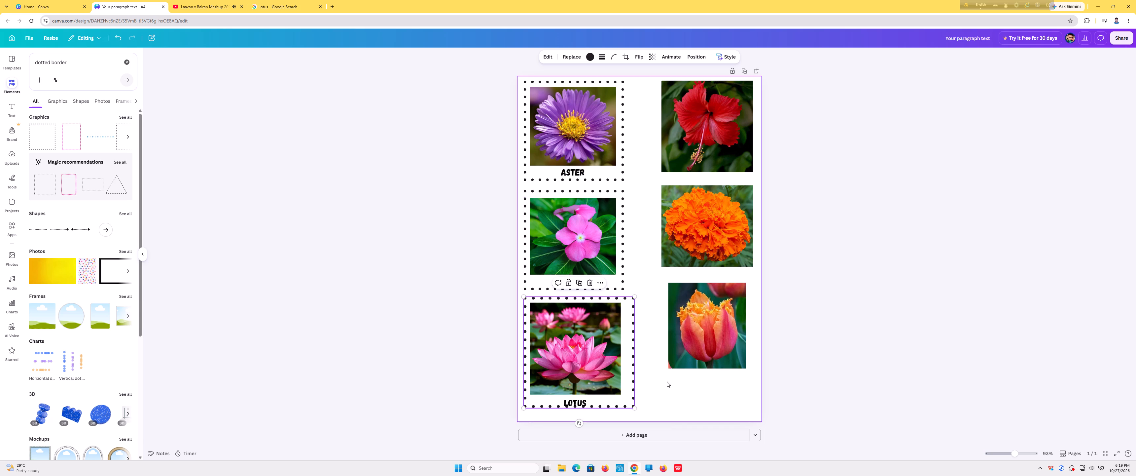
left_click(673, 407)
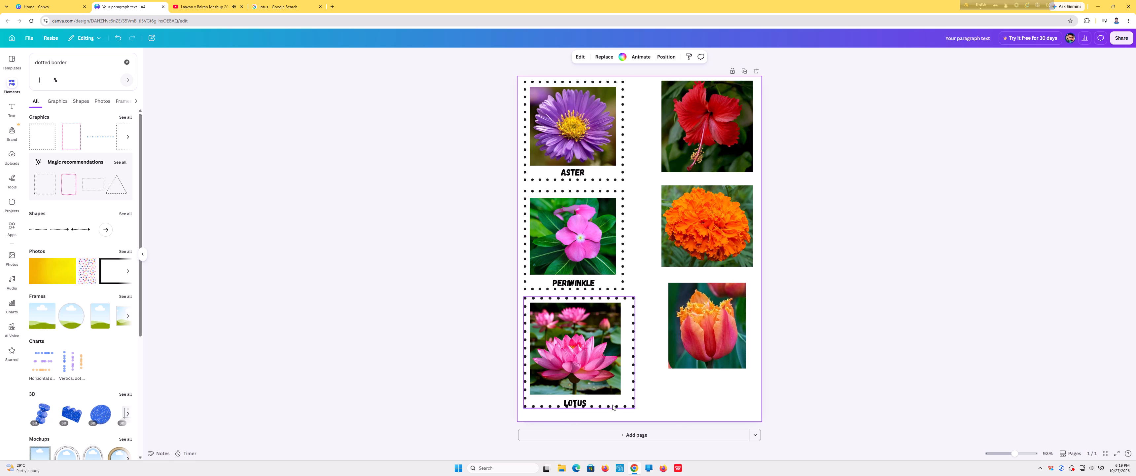
Move the dotted border aside and shrink the lotus photo to the width of the periwinkle photo above.
left_click(606, 380)
left_click_drag(634, 394, 666, 402)
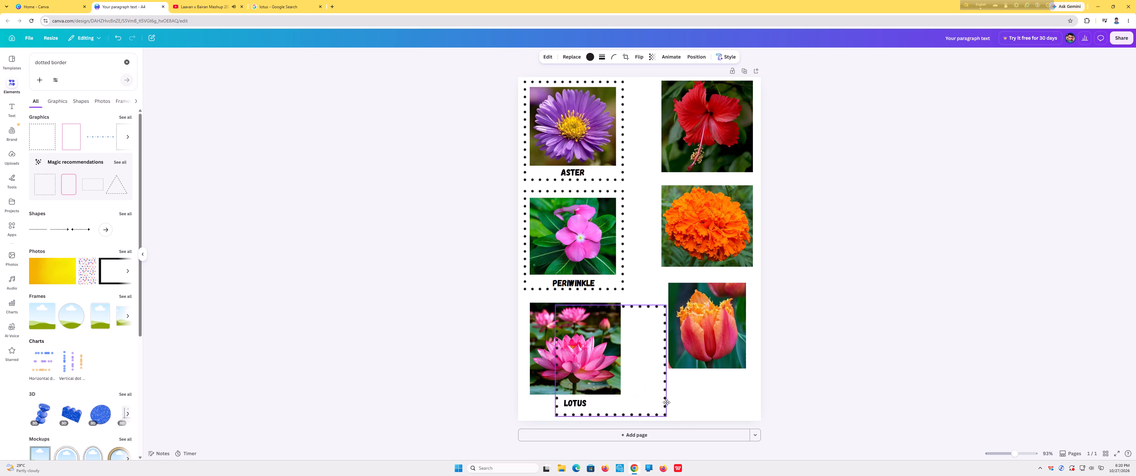
left_click_drag(666, 402, 834, 413)
left_click(585, 351)
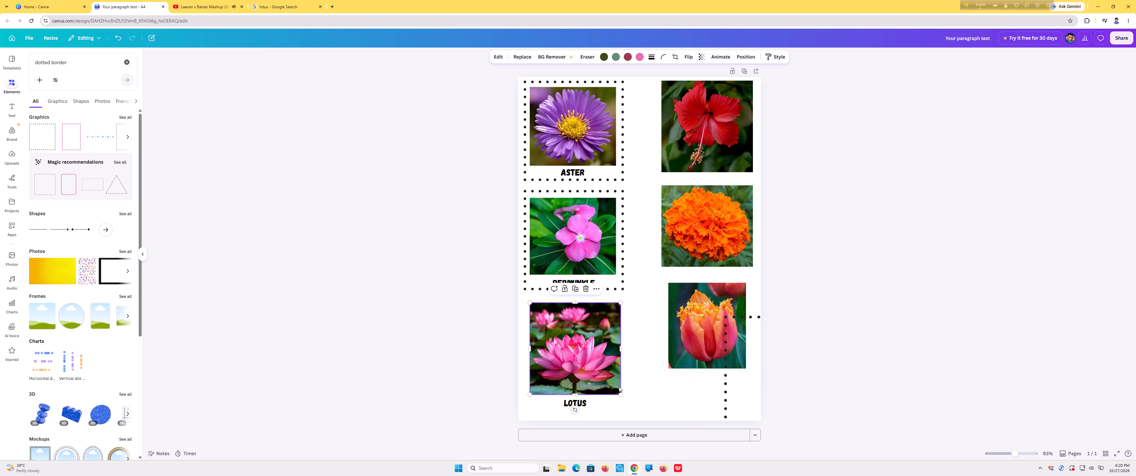
left_click_drag(621, 395, 616, 393)
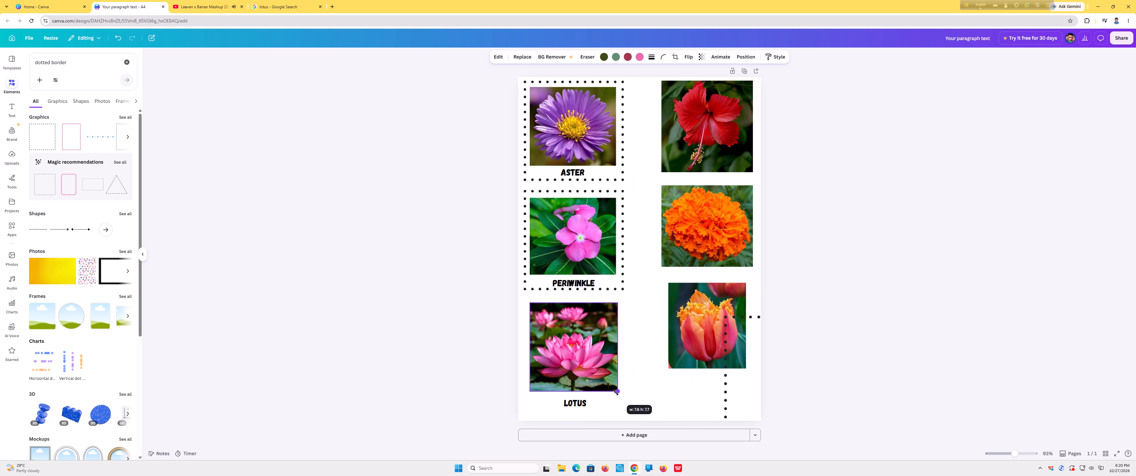
left_click_drag(616, 393, 613, 393)
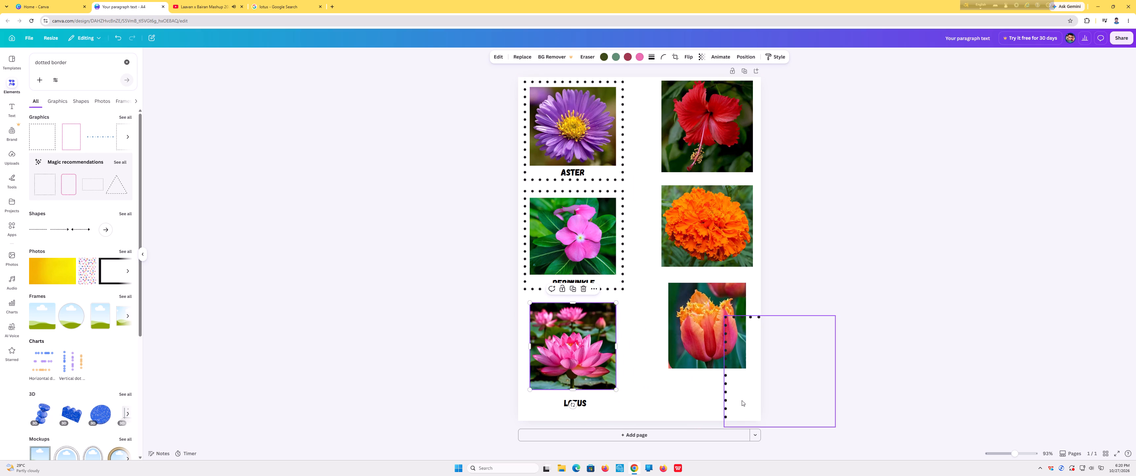
Return the dotted border to the lotus card, raise the LOTUS caption closer to the photo and shrink the border around them.
left_click_drag(741, 400, 540, 382)
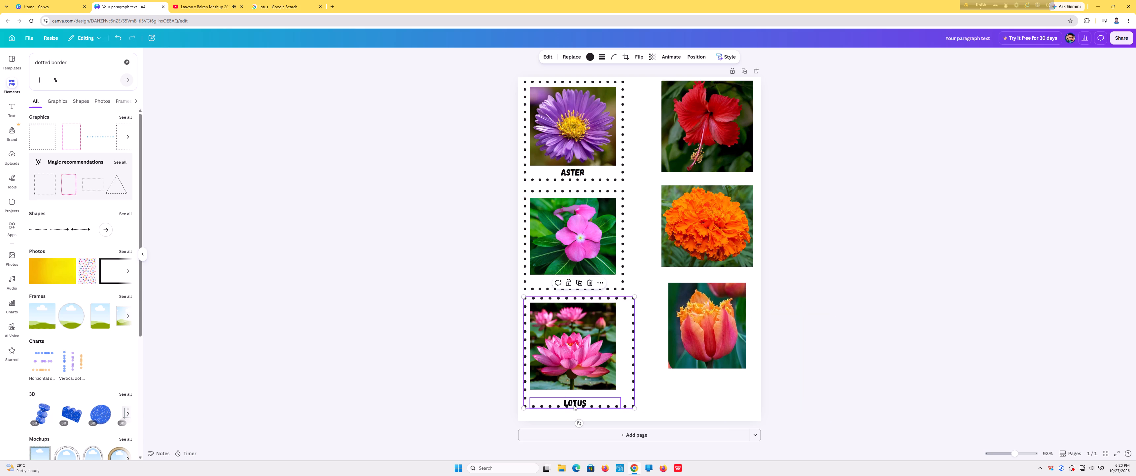
left_click_drag(575, 403, 576, 398)
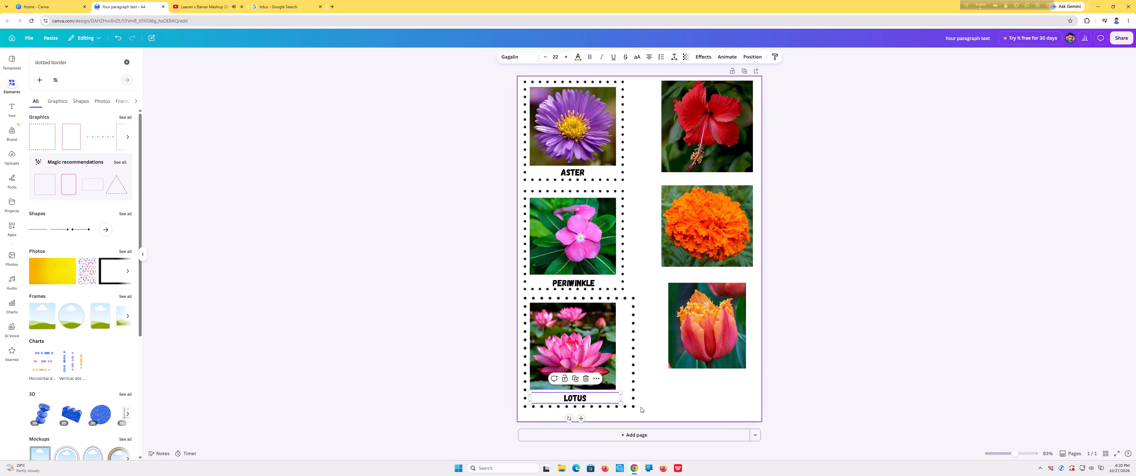
left_click(633, 406)
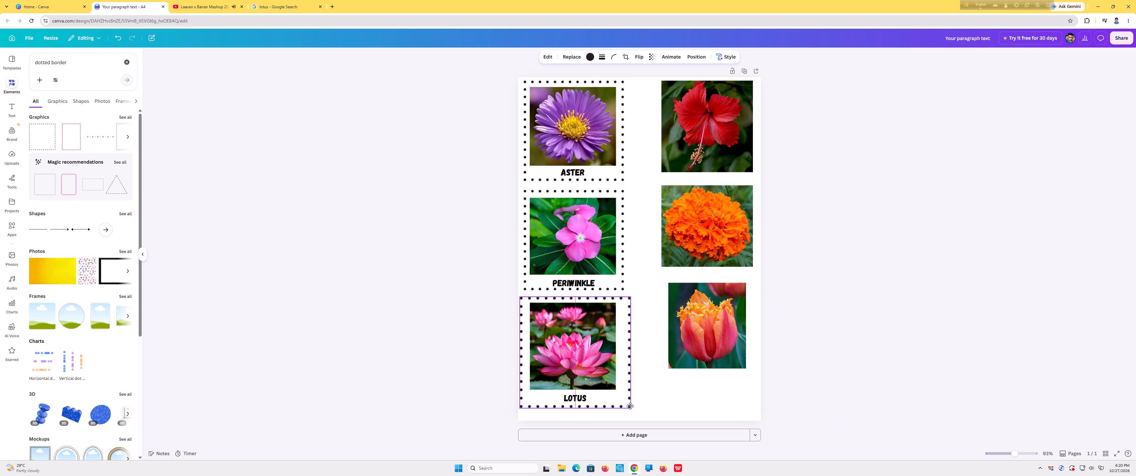
left_click_drag(634, 410, 627, 408)
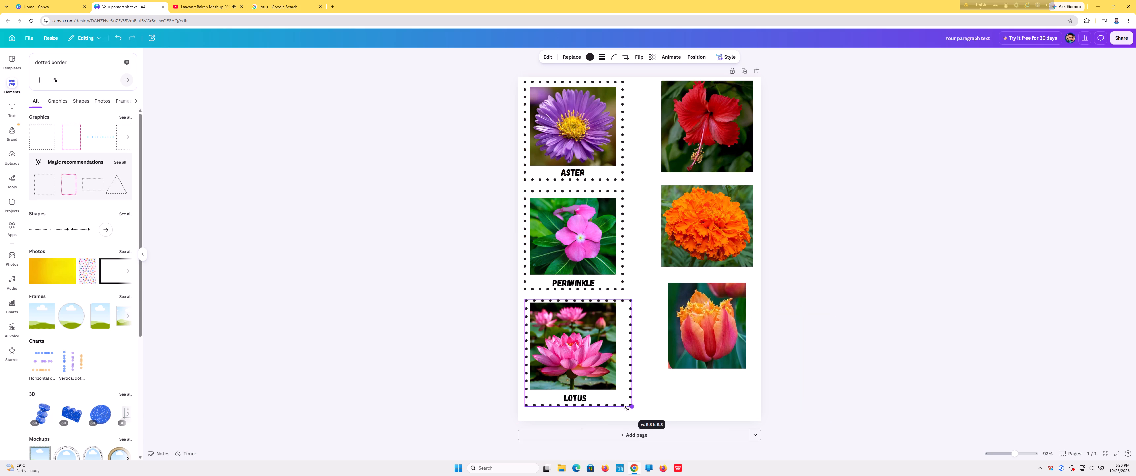
left_click_drag(627, 408, 621, 408)
left_click(622, 384)
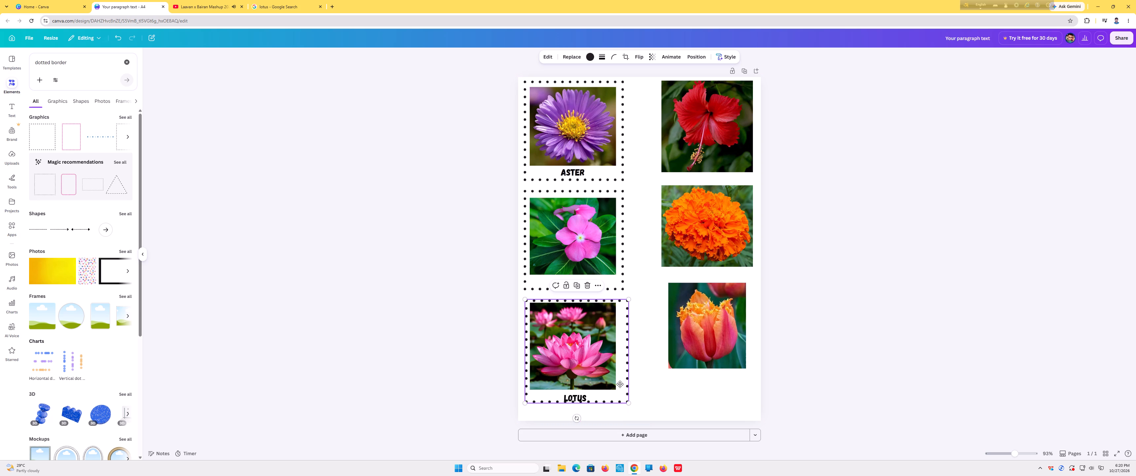
left_click(648, 394)
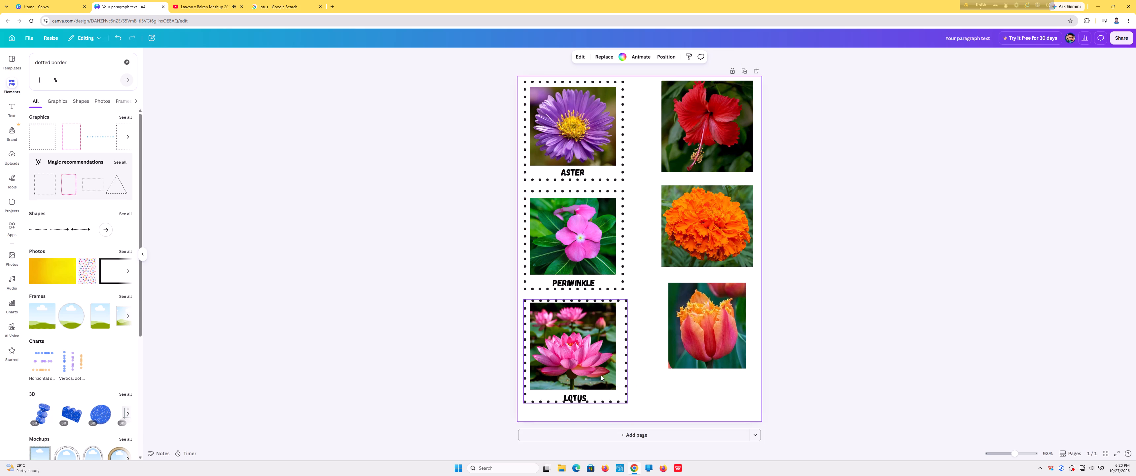
Set the LOTUS caption and dotted border aside and lower the lotus photo slightly, keeping it aligned with the periwinkle photo.
left_click_drag(577, 399, 702, 402)
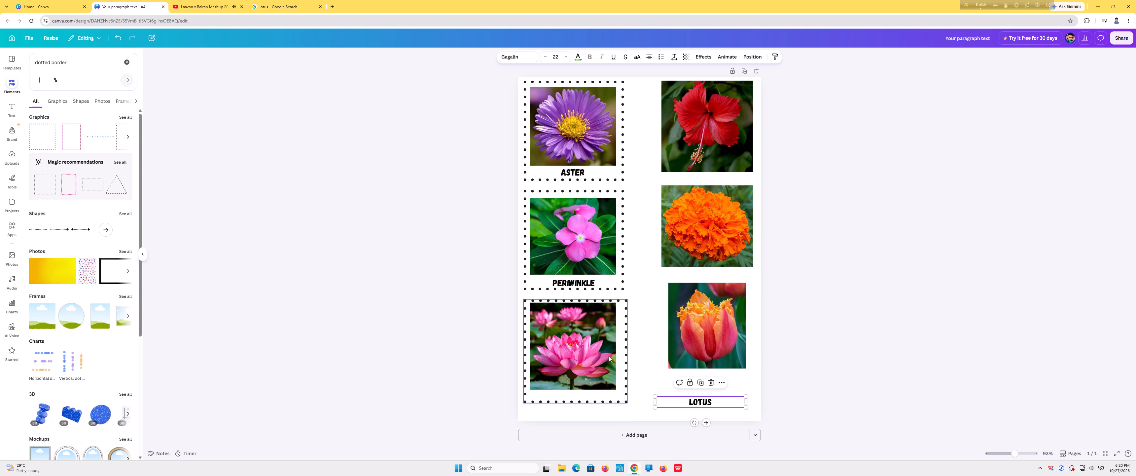
left_click_drag(593, 353, 517, 361)
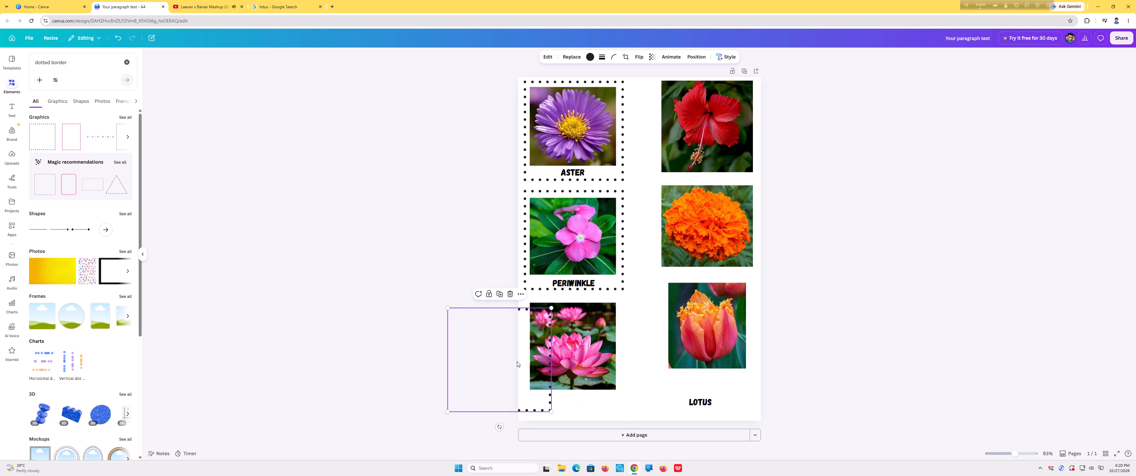
left_click(586, 364)
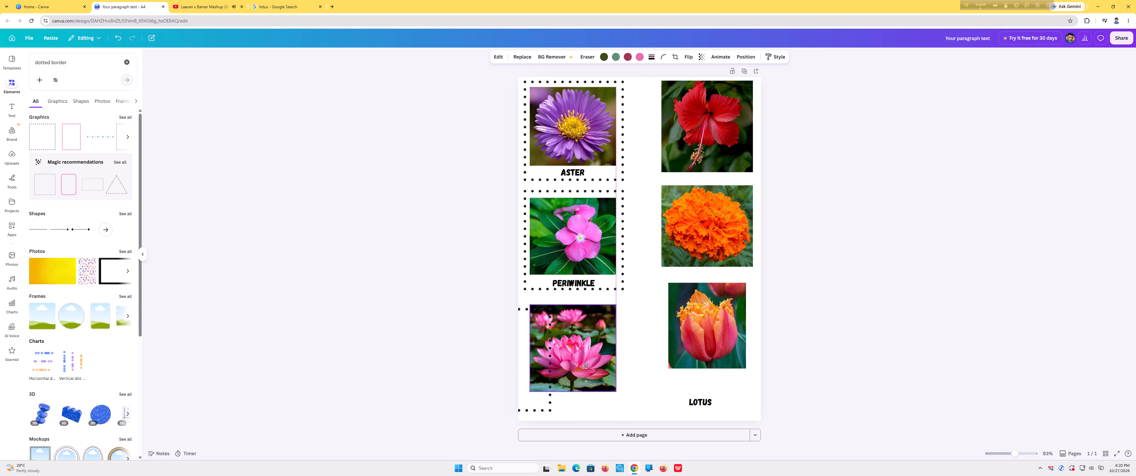
Bring the dotted border back around the lotus photo and shrink it to nearly match the periwinkle border's width.
left_click_drag(534, 403, 589, 392)
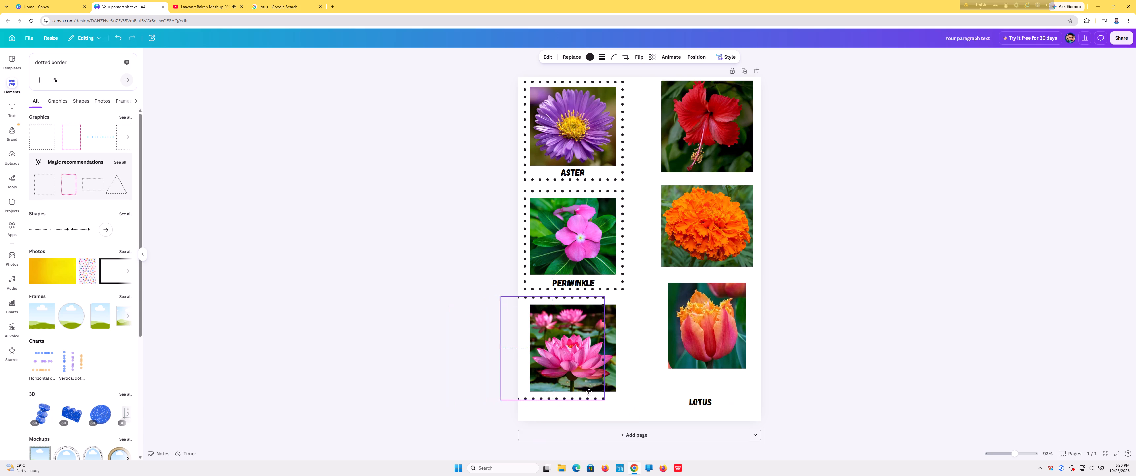
left_click_drag(589, 392, 607, 394)
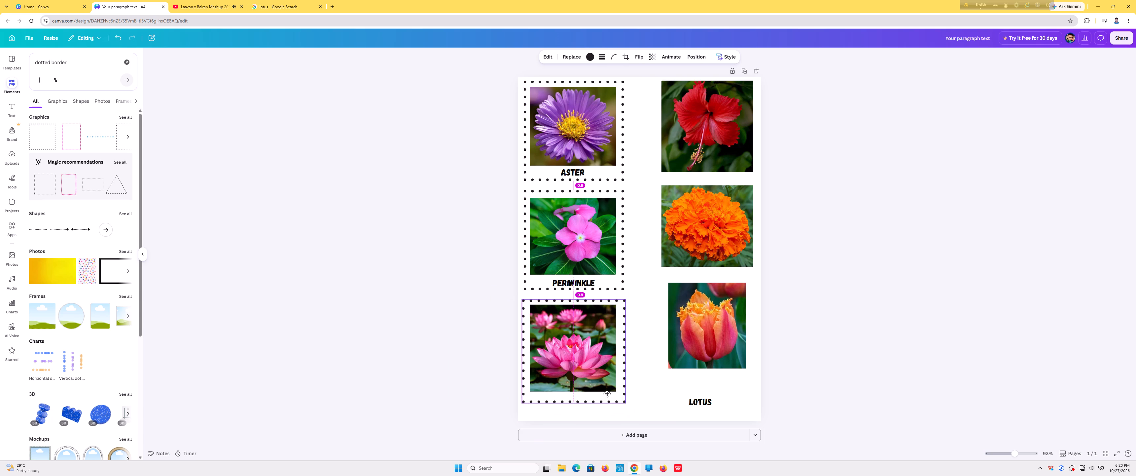
left_click_drag(607, 394, 611, 394)
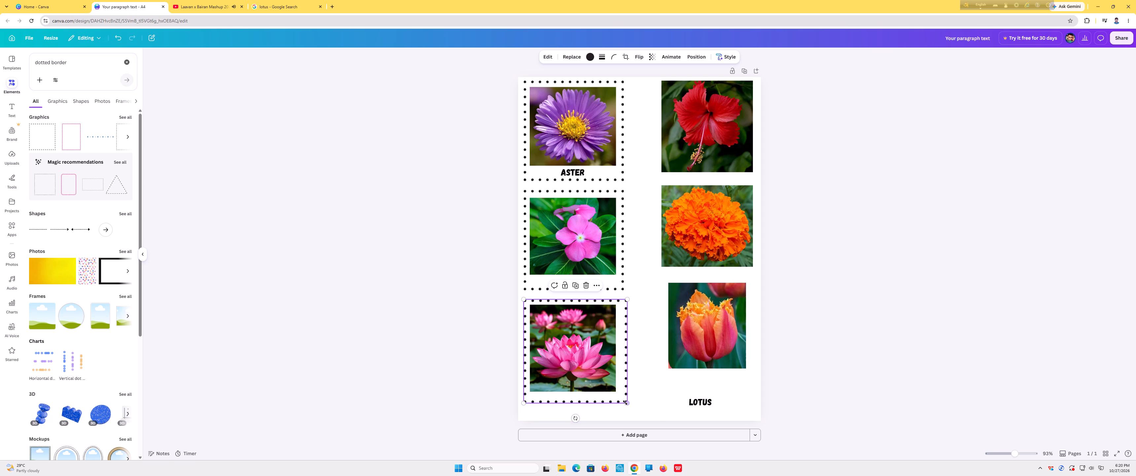
left_click_drag(626, 403, 619, 402)
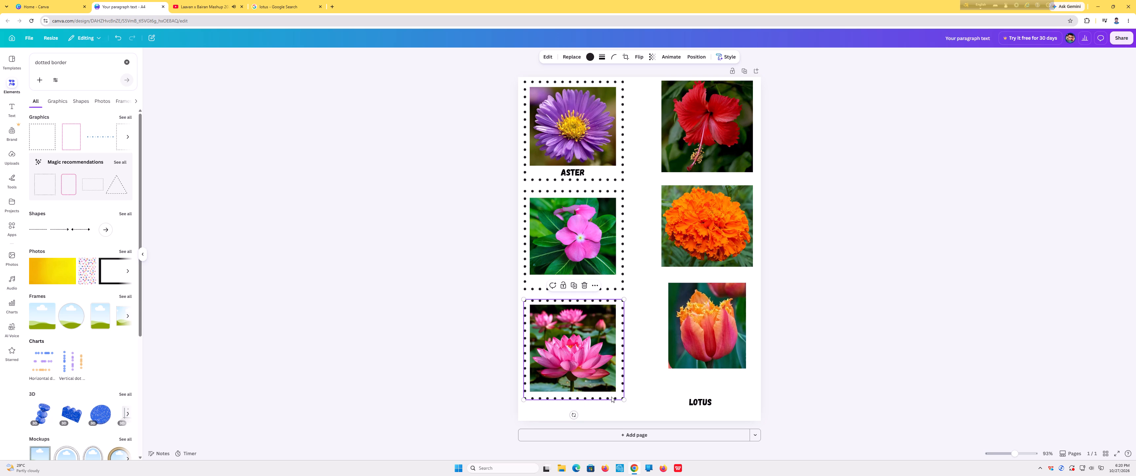
Move the dotted border off the lotus photo and centre the LOTUS caption directly beneath the photo.
left_click_drag(611, 396, 825, 374)
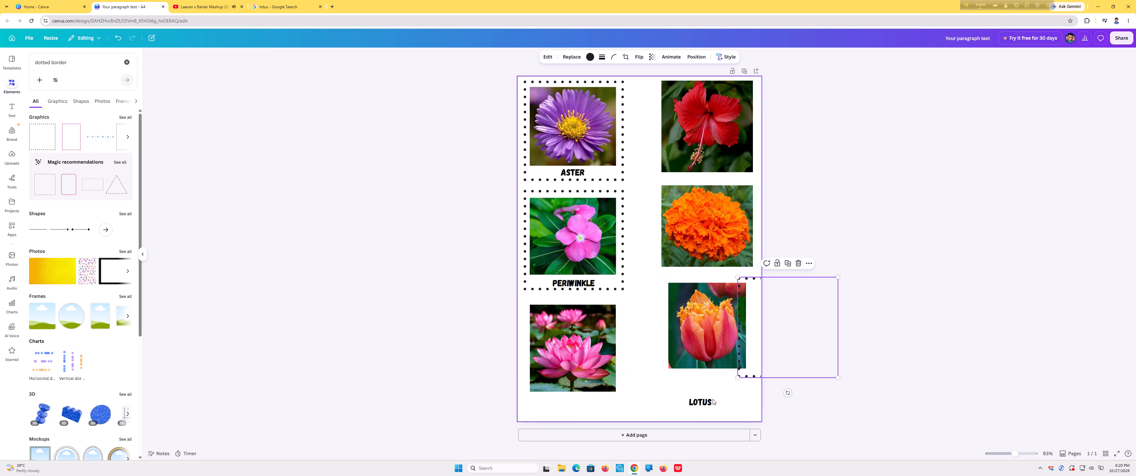
left_click_drag(712, 399, 586, 395)
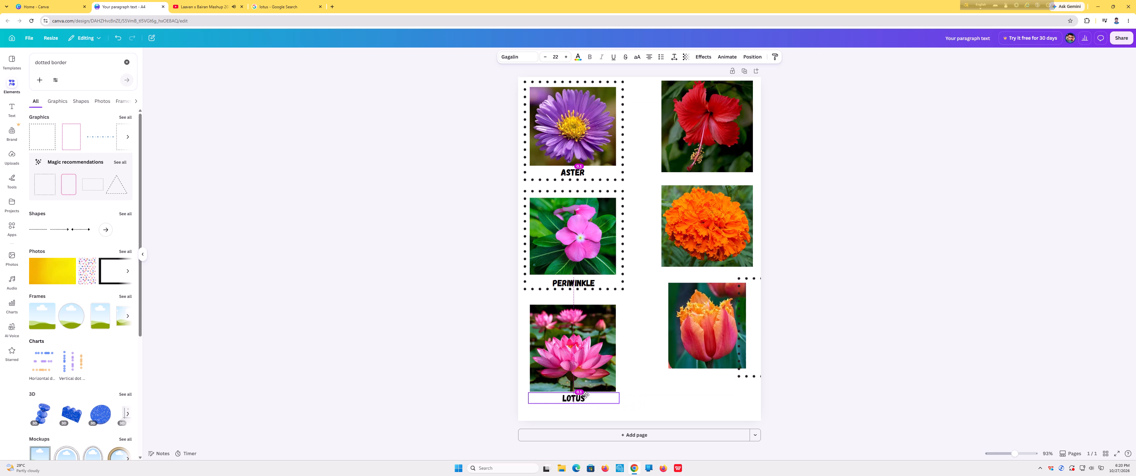
left_click_drag(586, 395, 585, 394)
left_click(635, 404)
Move the dotted border back over the lotus photo, line it up below the periwinkle border and adjust its size to about 8.7.
left_click_drag(757, 367, 545, 387)
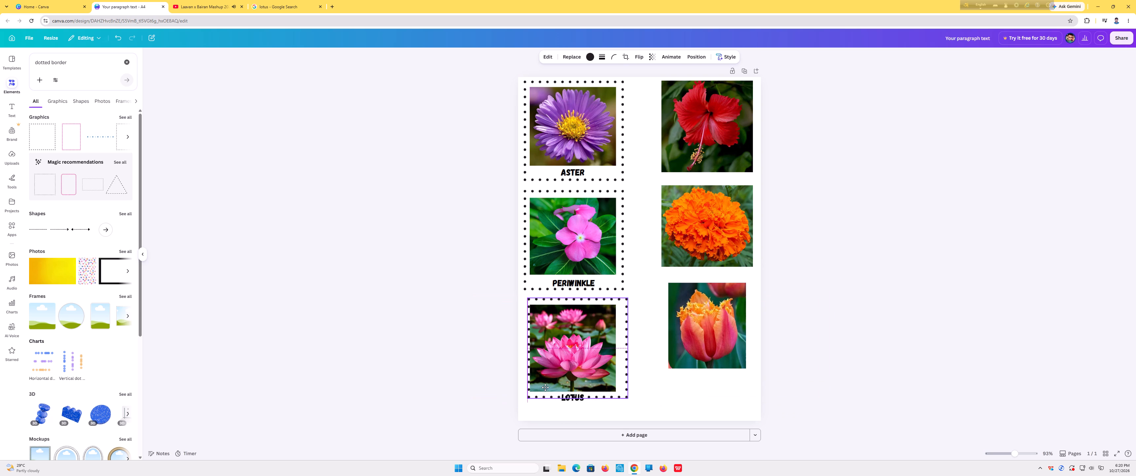
left_click_drag(545, 387, 544, 387)
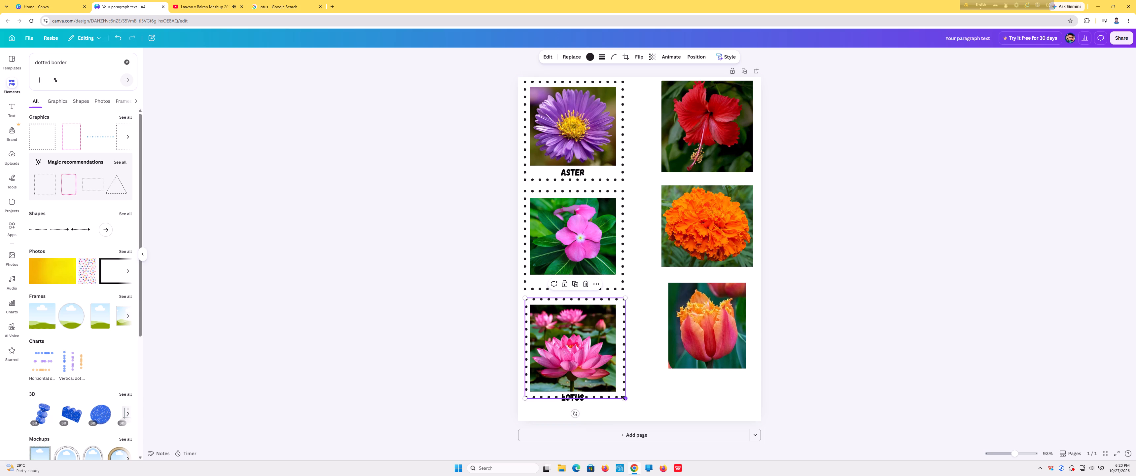
left_click_drag(623, 398, 618, 405)
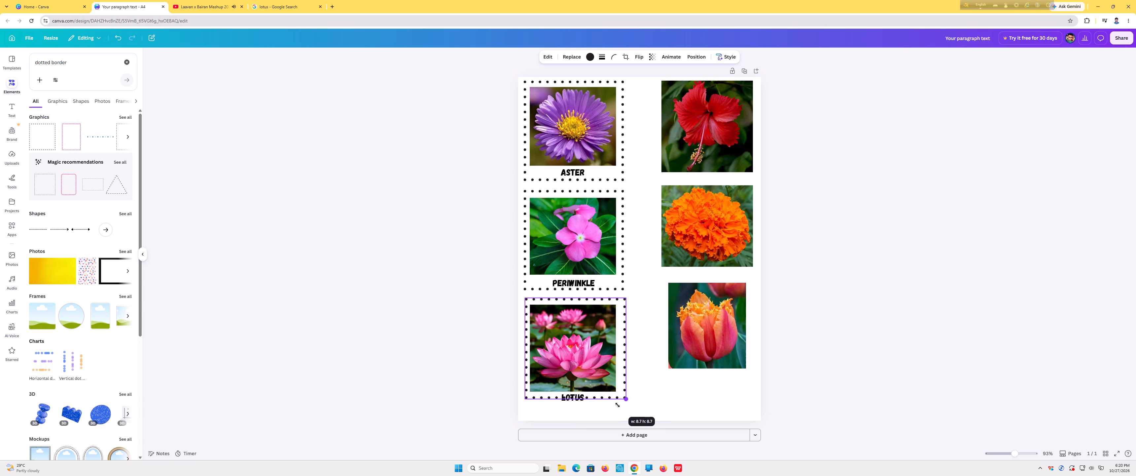
left_click_drag(618, 405, 618, 405)
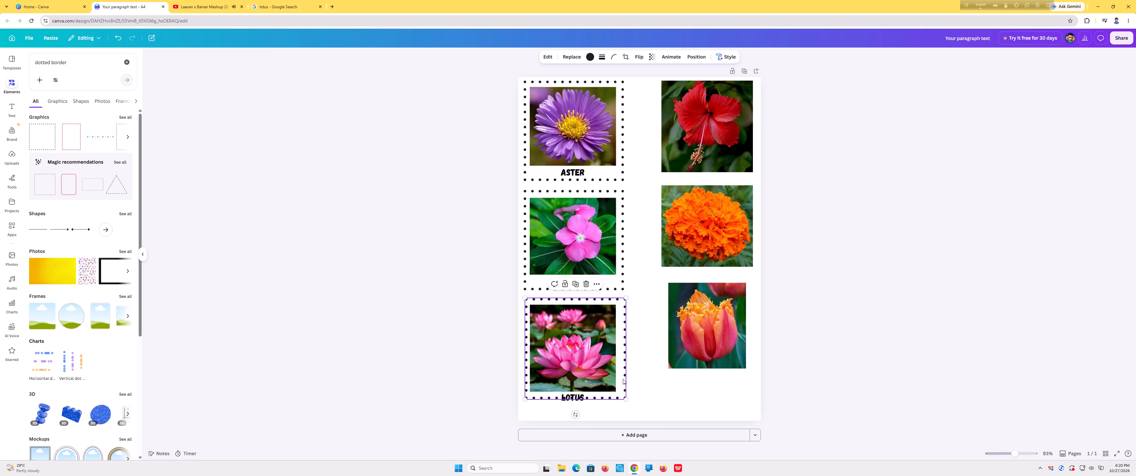
left_click(623, 379)
left_click(651, 395)
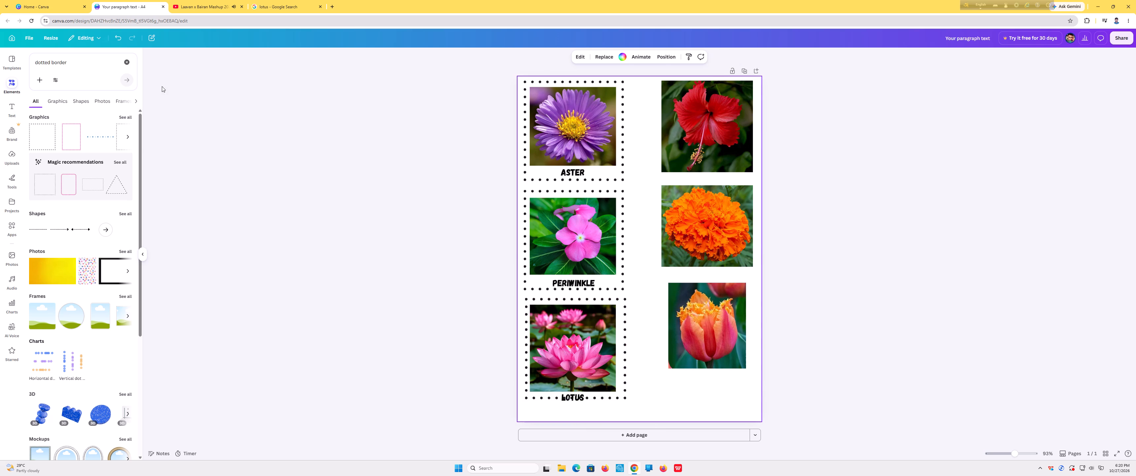
Switch to YouTube and play the Ve Haniya X Dil Diyan Gallan X Samjhawan mashup from the My Mix playlist.
left_click(213, 0)
left_click(552, 178)
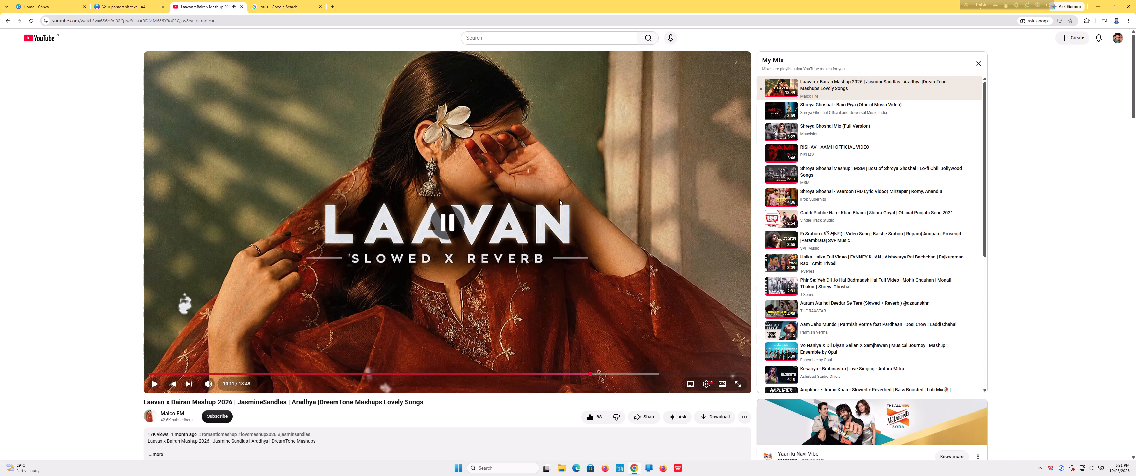
left_click(824, 350)
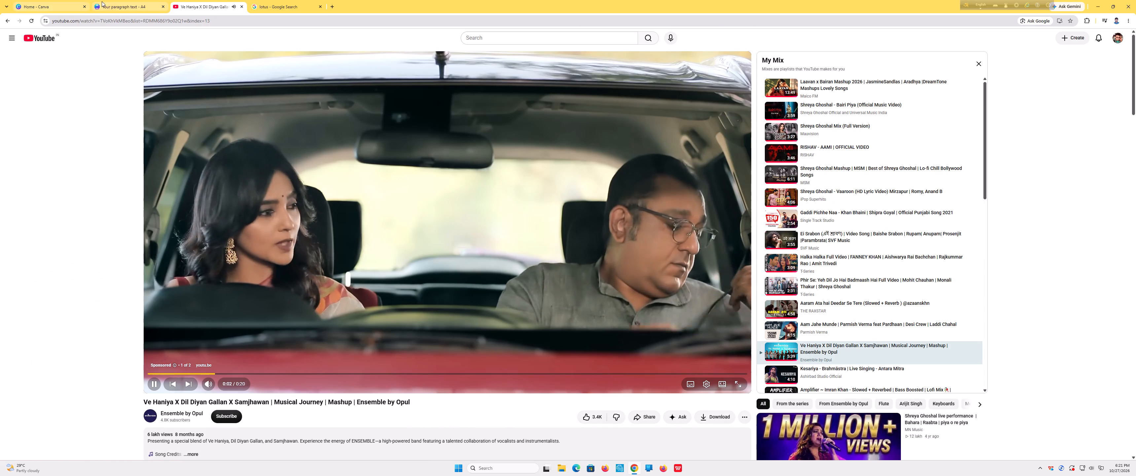
Switch back from YouTube to the Canva flower sheet.
left_click(118, 7)
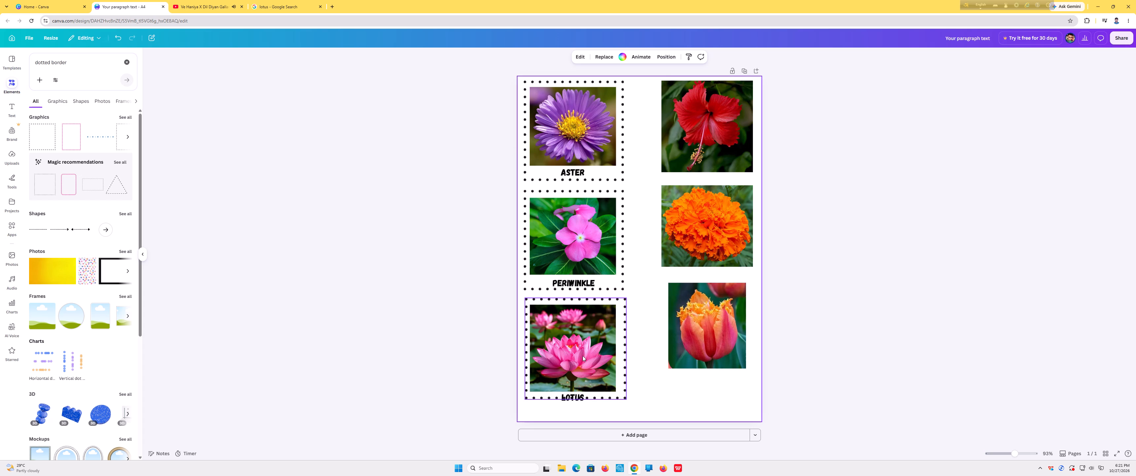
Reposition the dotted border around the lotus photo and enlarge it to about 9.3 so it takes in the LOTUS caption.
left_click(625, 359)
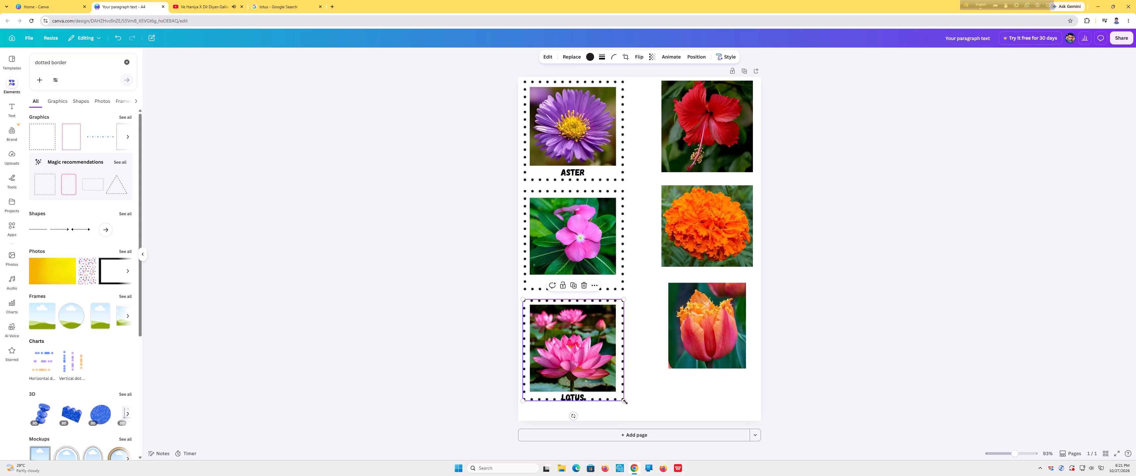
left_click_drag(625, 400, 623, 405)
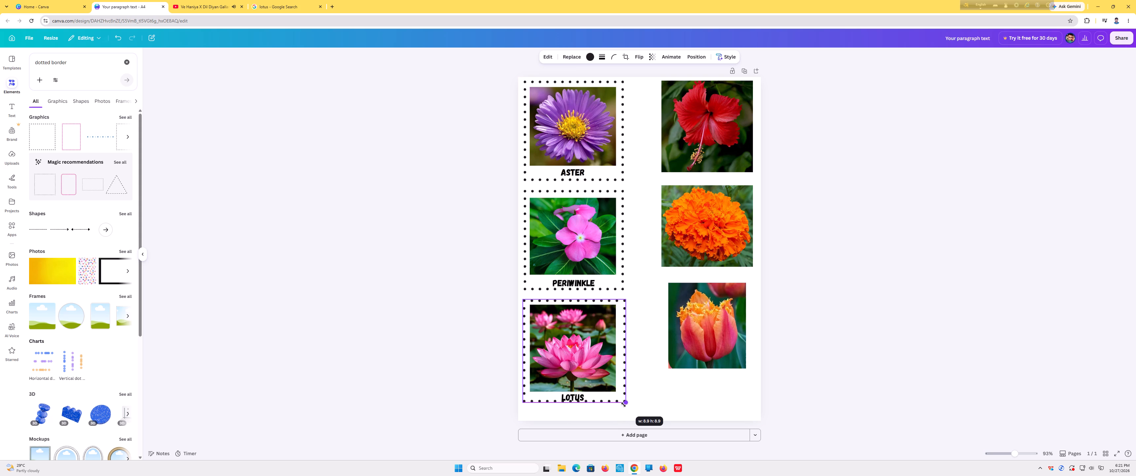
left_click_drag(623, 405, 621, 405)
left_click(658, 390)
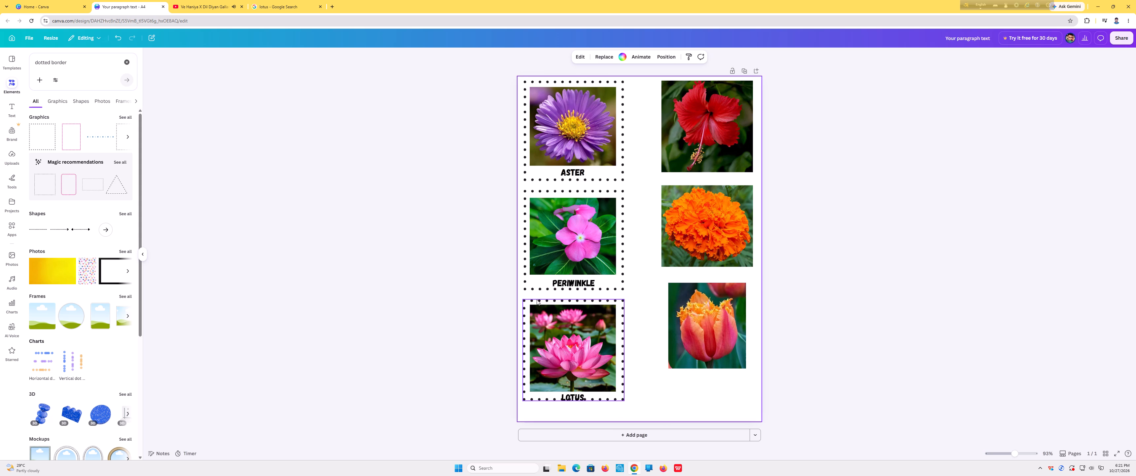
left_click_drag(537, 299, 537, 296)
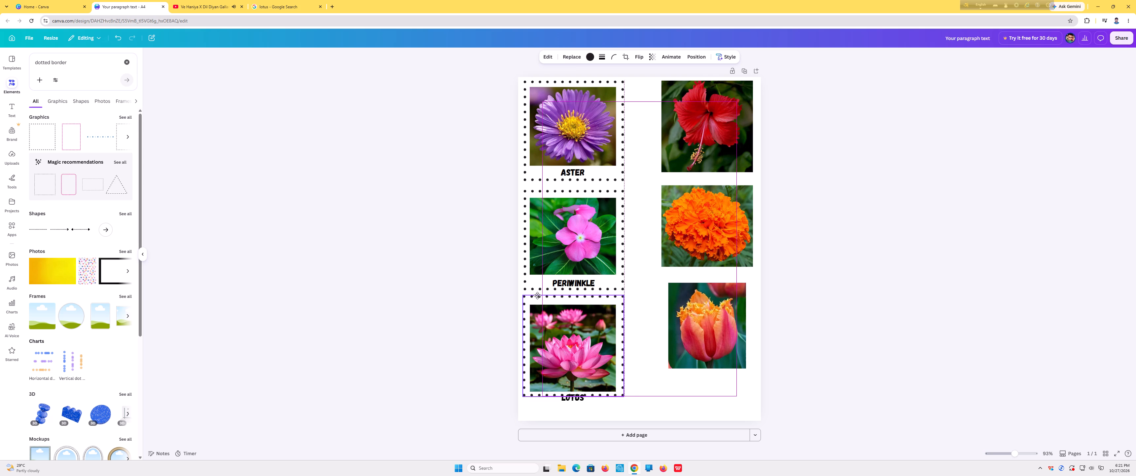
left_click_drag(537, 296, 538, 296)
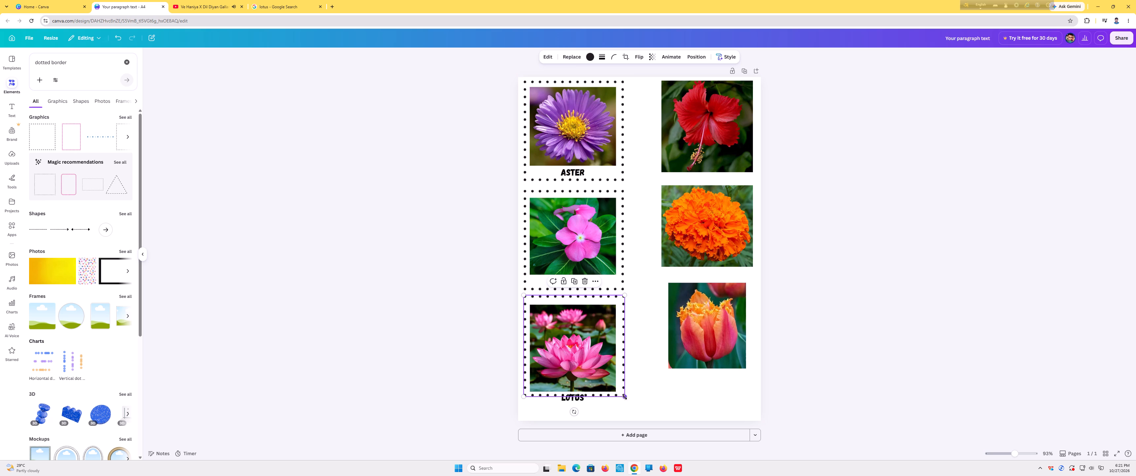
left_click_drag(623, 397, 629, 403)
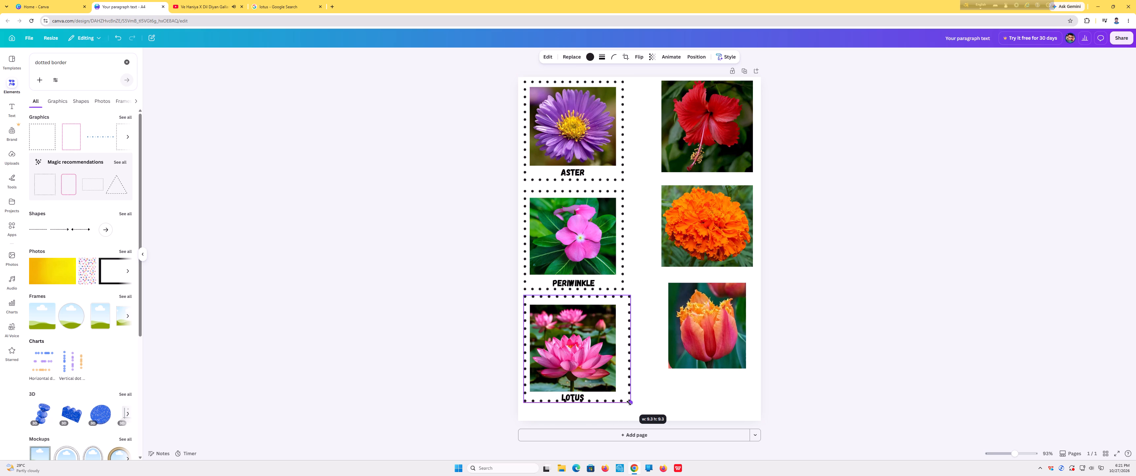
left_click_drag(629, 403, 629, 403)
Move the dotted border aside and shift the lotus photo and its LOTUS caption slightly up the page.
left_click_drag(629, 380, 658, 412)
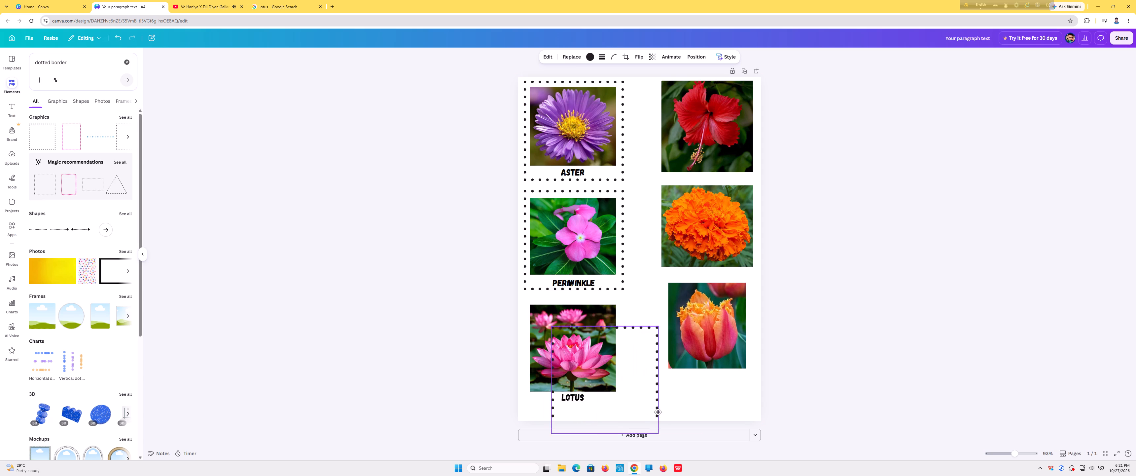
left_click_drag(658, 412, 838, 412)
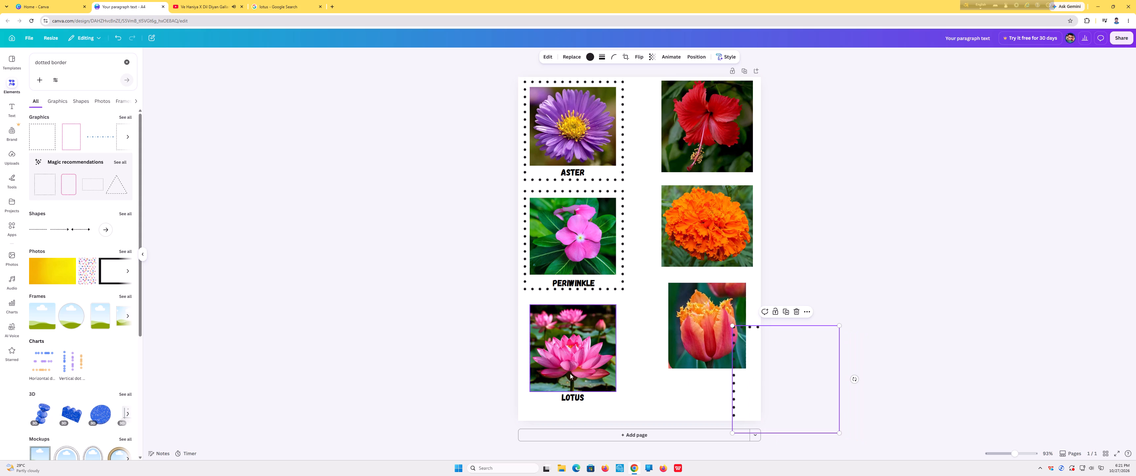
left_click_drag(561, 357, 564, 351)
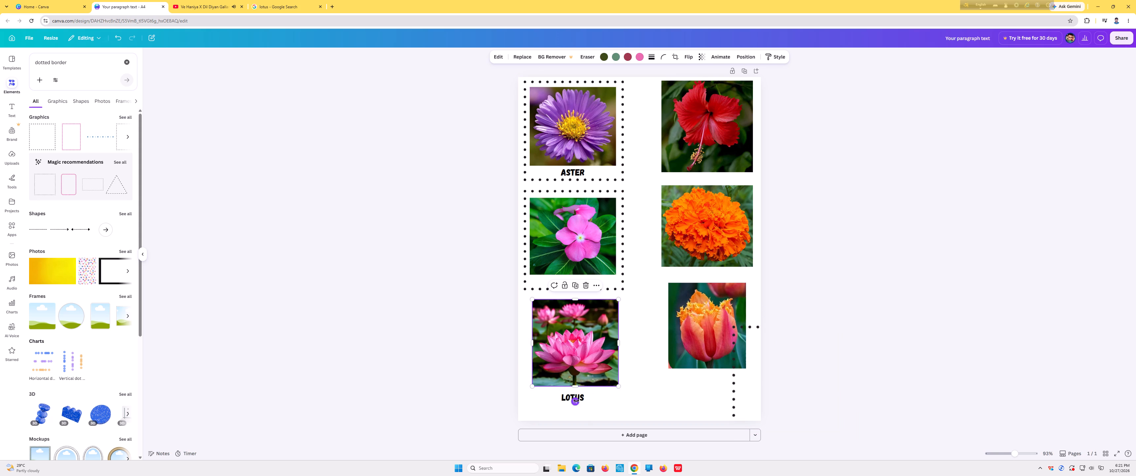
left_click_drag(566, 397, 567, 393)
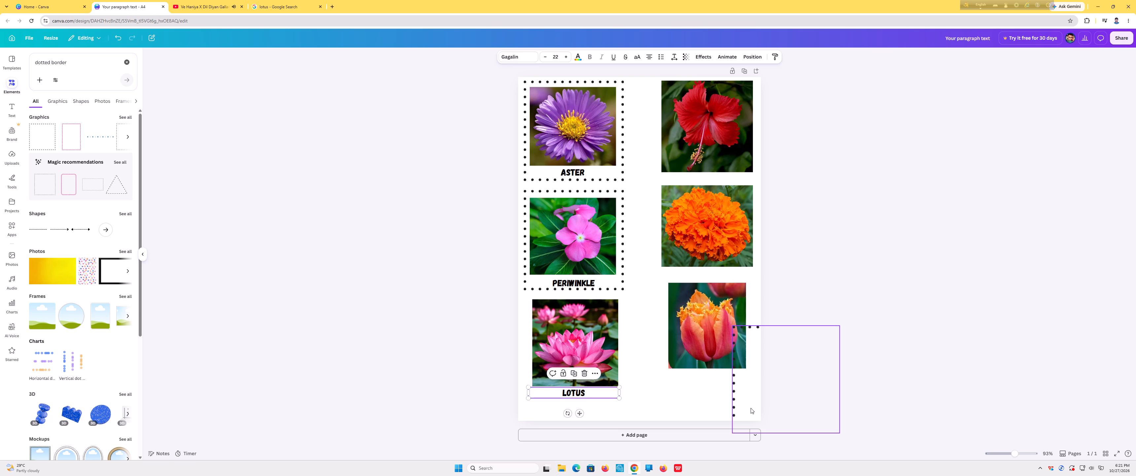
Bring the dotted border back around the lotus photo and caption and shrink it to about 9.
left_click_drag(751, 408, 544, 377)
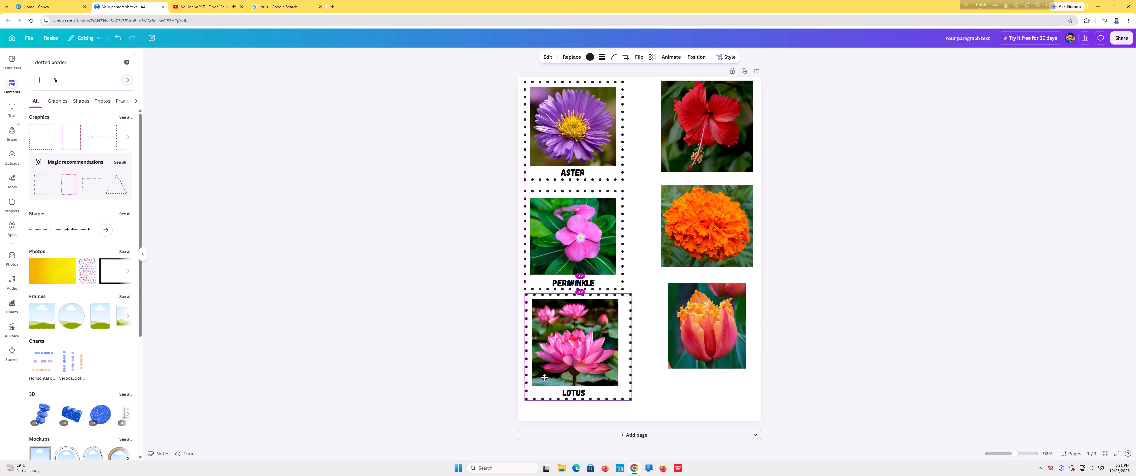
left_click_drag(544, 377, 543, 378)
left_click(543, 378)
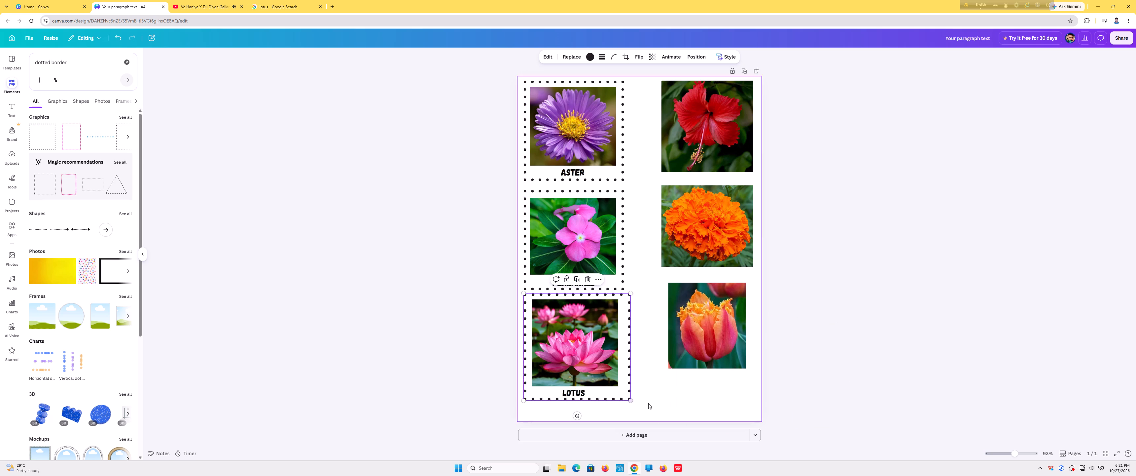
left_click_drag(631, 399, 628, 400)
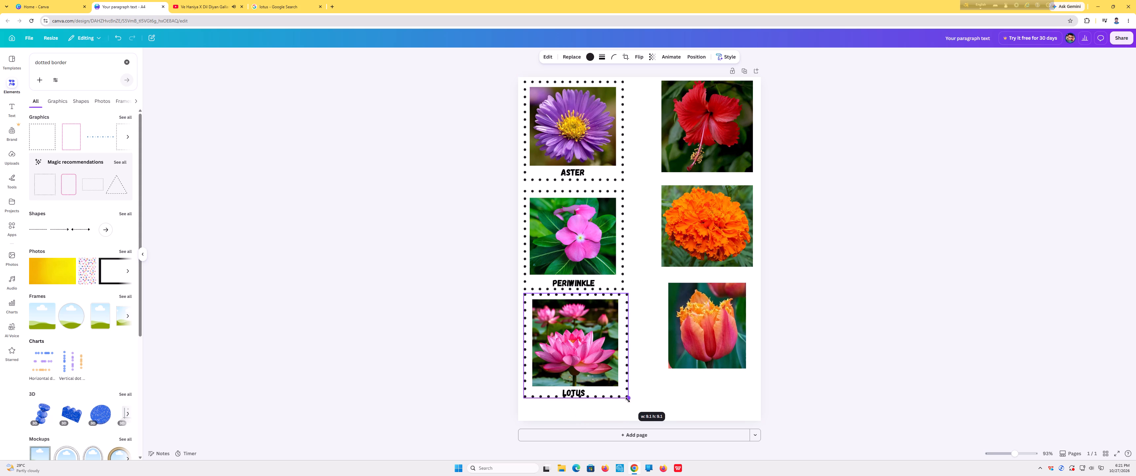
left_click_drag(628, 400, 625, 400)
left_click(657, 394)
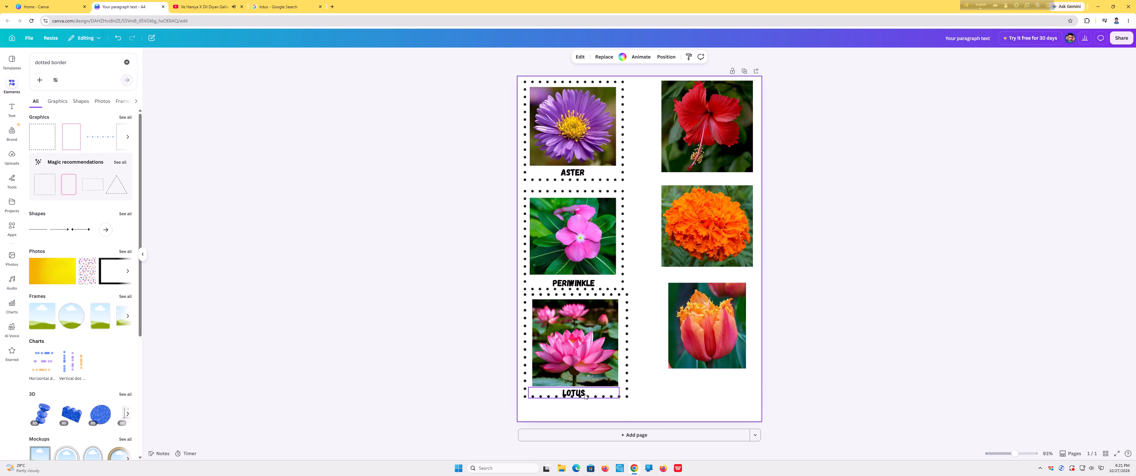
Lower the LOTUS caption and the lotus photo, and discard the dotted border around them by moving it off the page.
left_click_drag(582, 393, 583, 404)
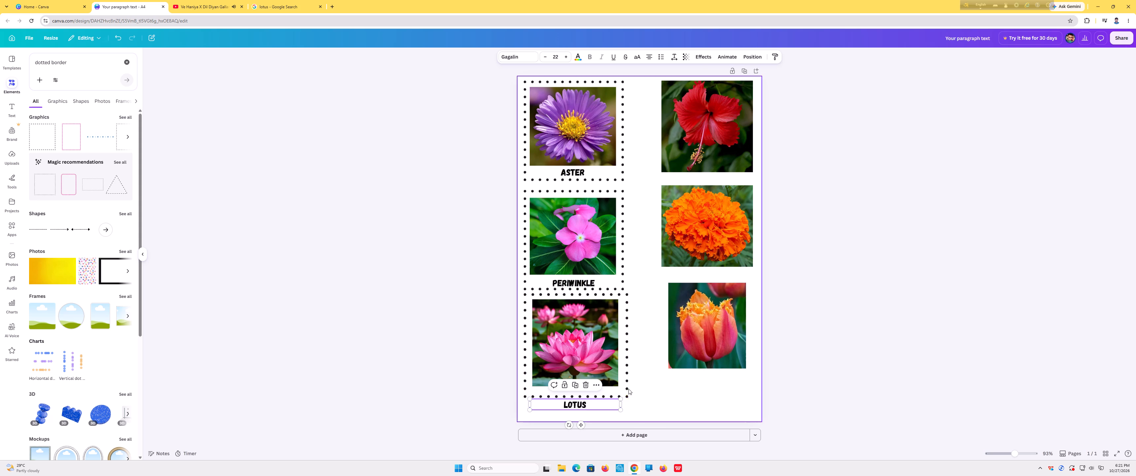
left_click_drag(627, 387, 910, 421)
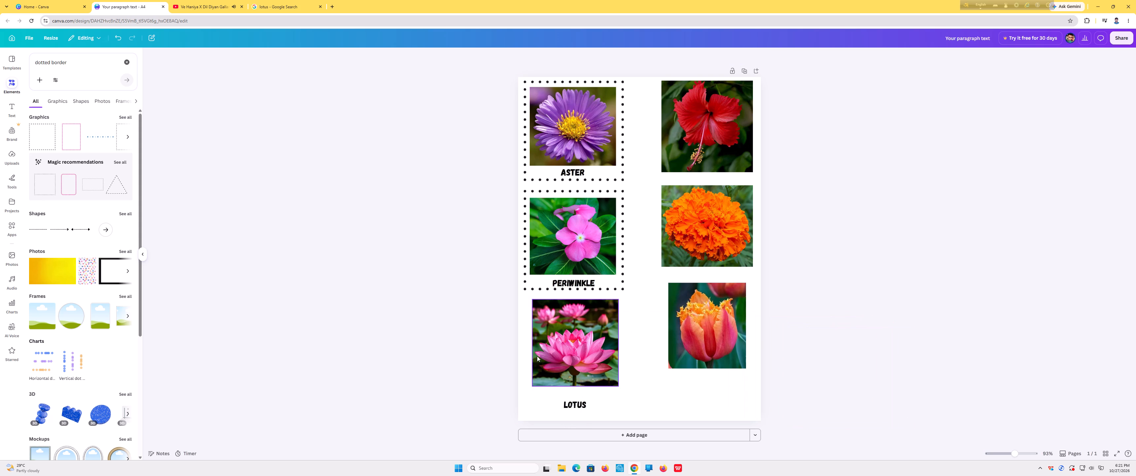
left_click_drag(571, 347, 571, 354)
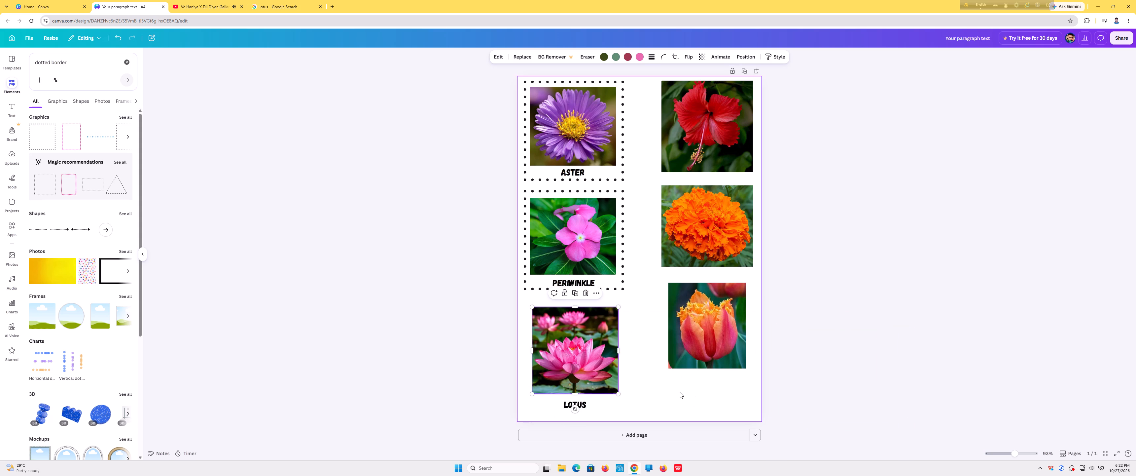
Add a new dotted border from the graphics results, place it over the lotus photo and enlarge it to enclose the LOTUS caption.
left_click(33, 135)
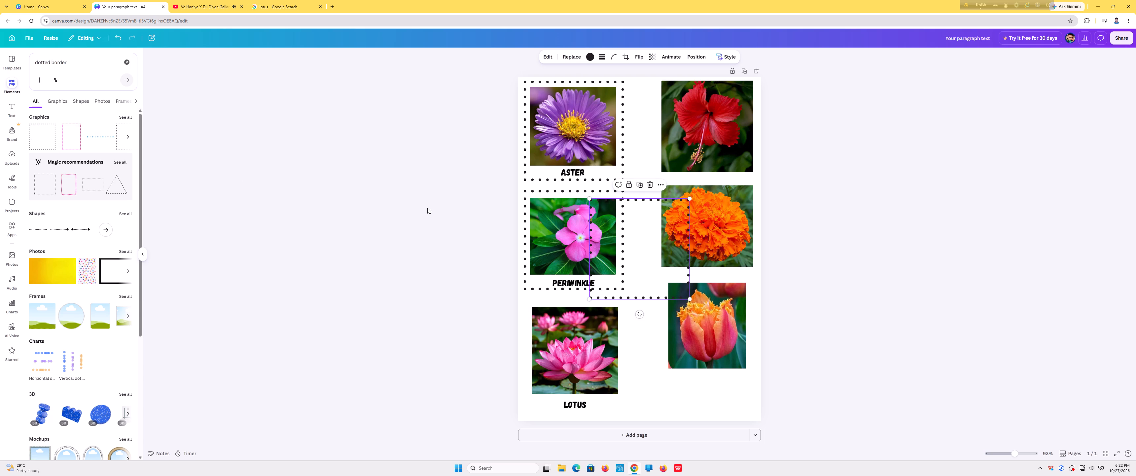
left_click_drag(646, 270, 580, 373)
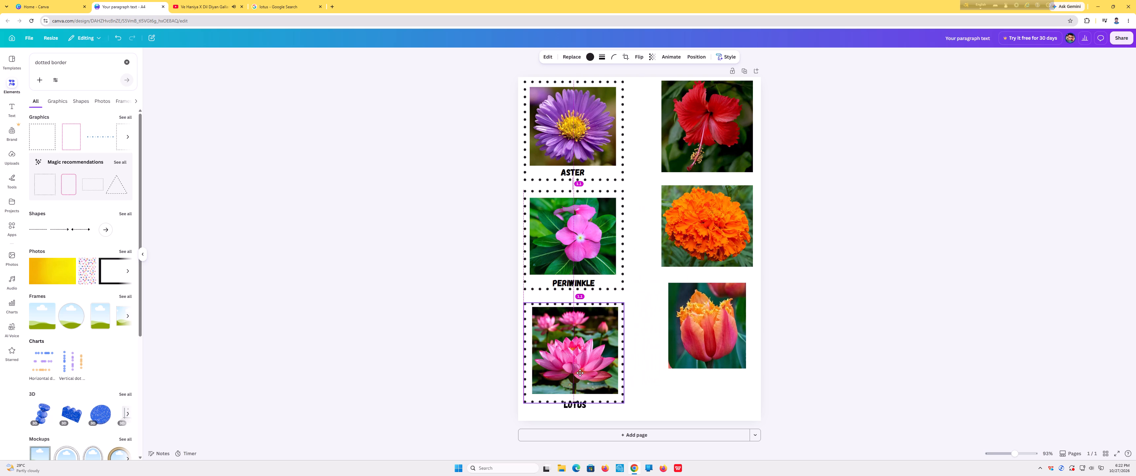
left_click_drag(580, 373, 581, 373)
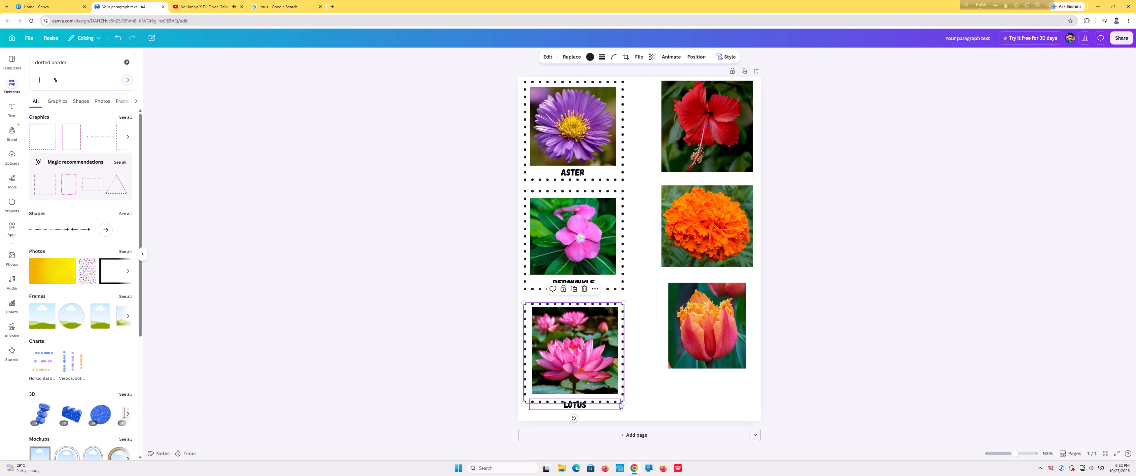
left_click_drag(622, 402, 630, 412)
left_click(646, 302)
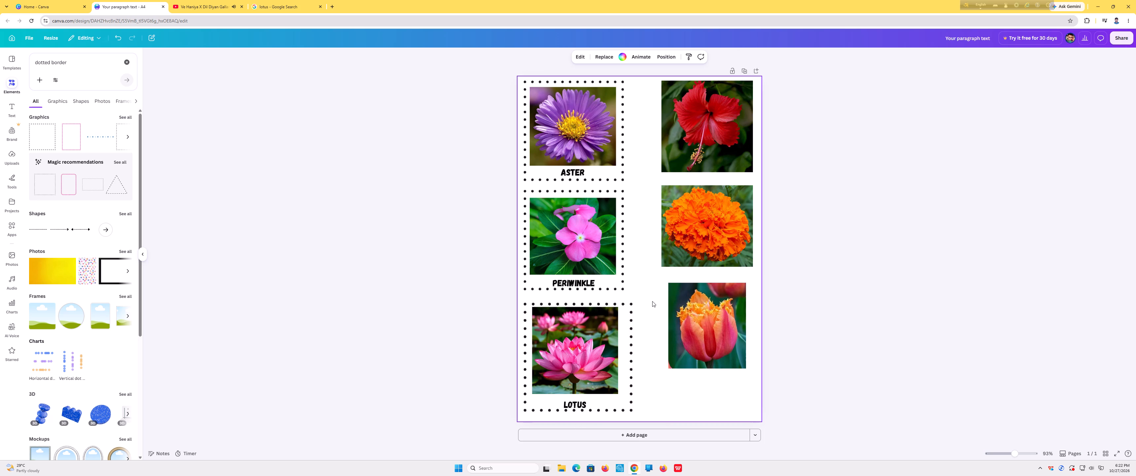
left_click(628, 331)
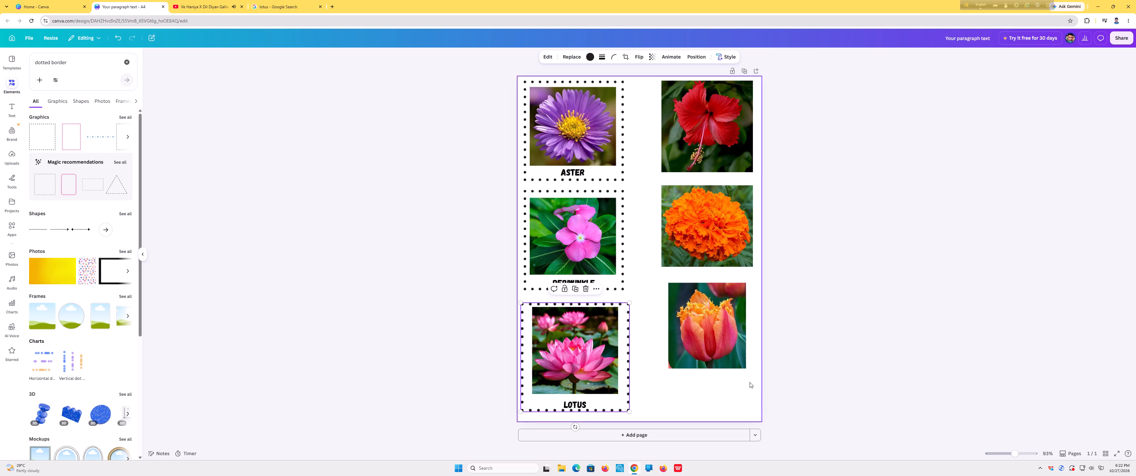
left_click(879, 374)
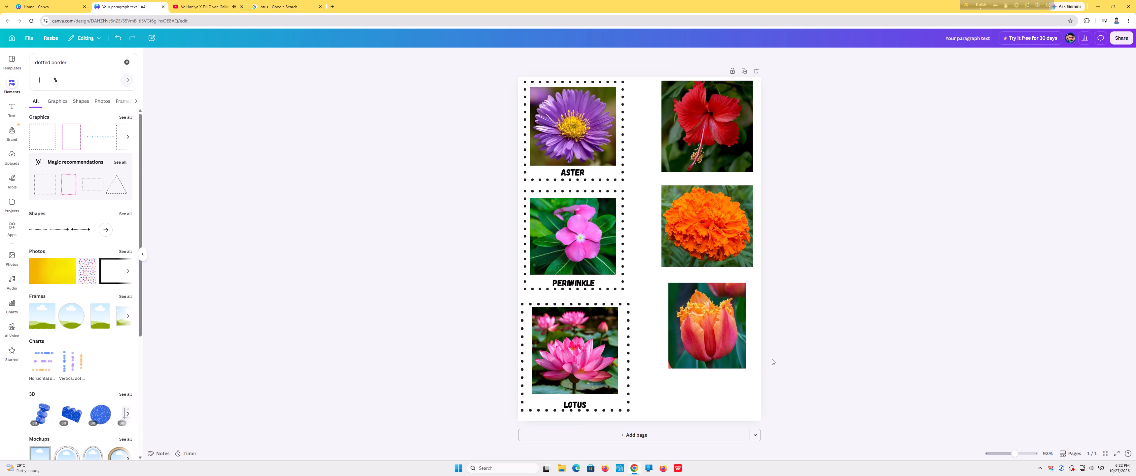
Move the orange tulip photo and the marigold photo further down the page.
left_click_drag(704, 329, 707, 357)
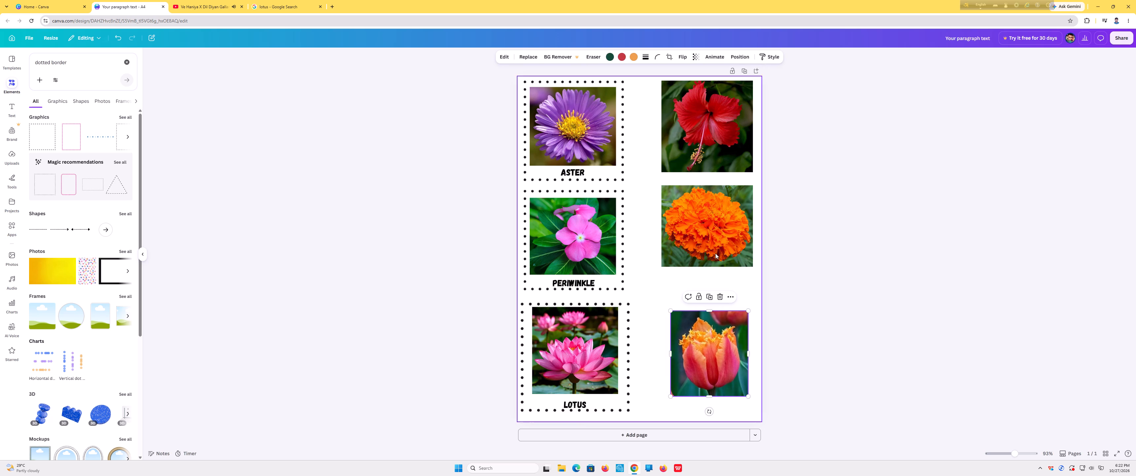
left_click_drag(712, 218, 716, 249)
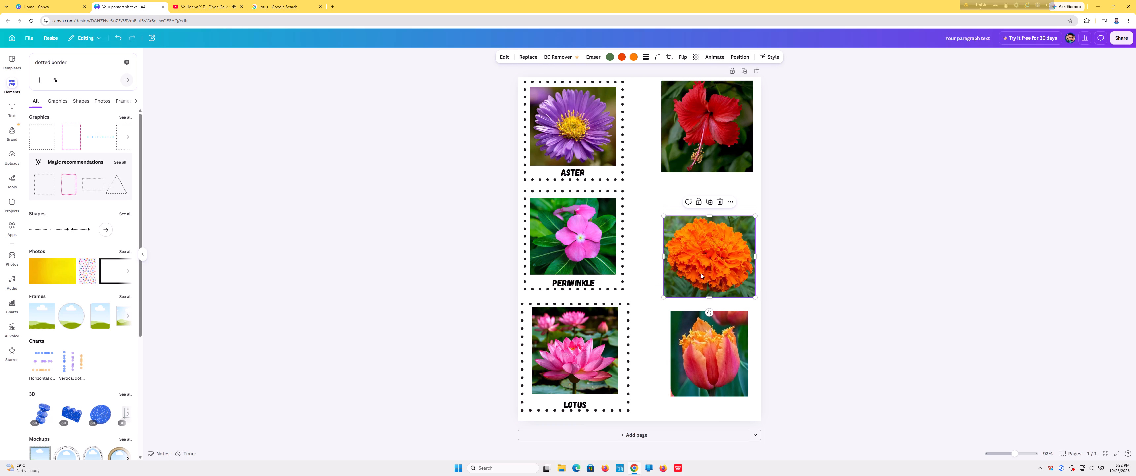
Move the LOTUS caption up so it sits centred closer beneath the lotus photo.
left_click(624, 344)
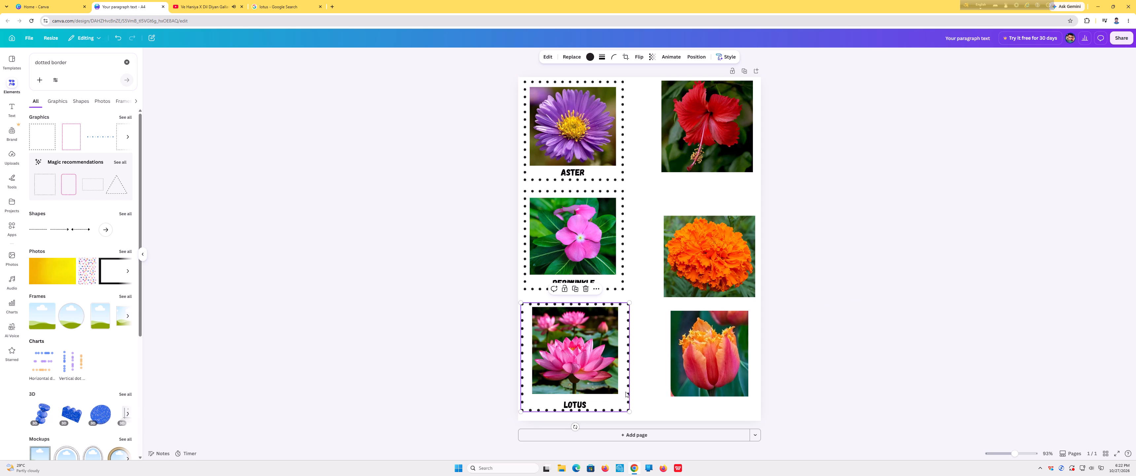
left_click_drag(583, 404, 585, 401)
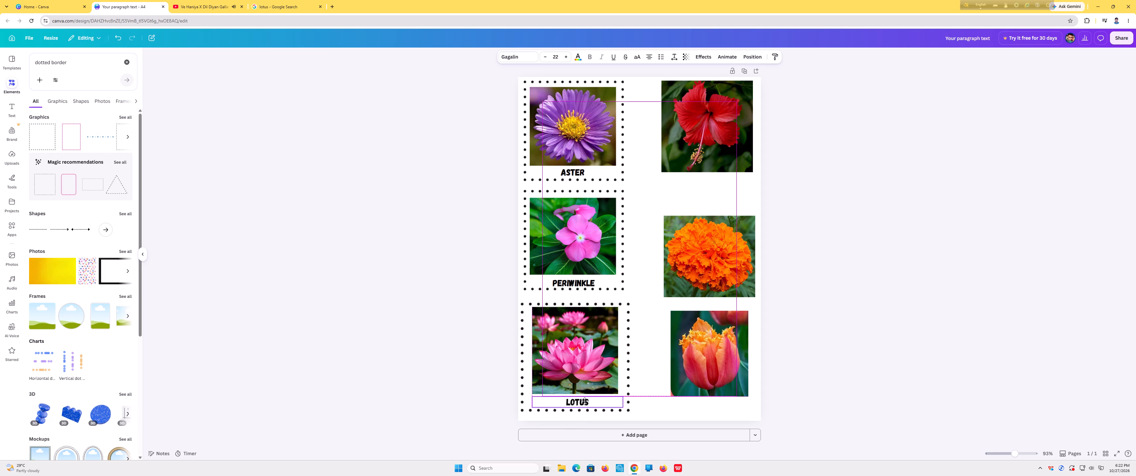
left_click_drag(585, 401, 584, 398)
Refit the dotted border around the lotus photo and caption, moving it up slightly and shrinking it to about 9.1.
left_click_drag(628, 410, 626, 409)
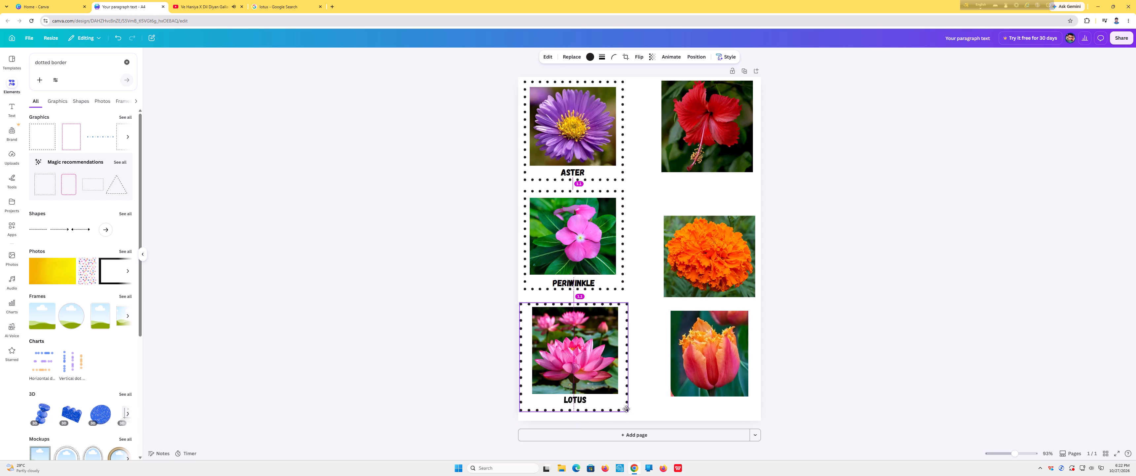
left_click_drag(626, 409, 627, 408)
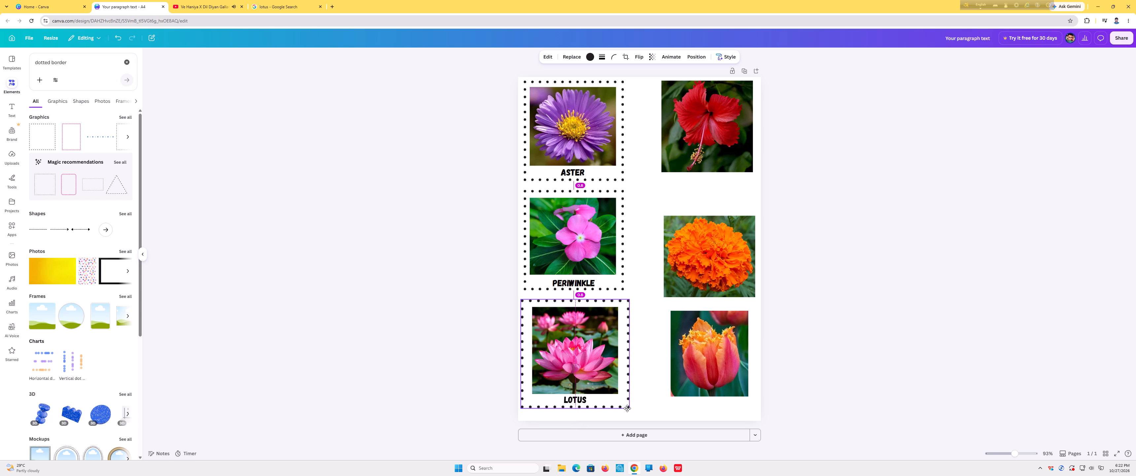
left_click_drag(627, 408, 630, 409)
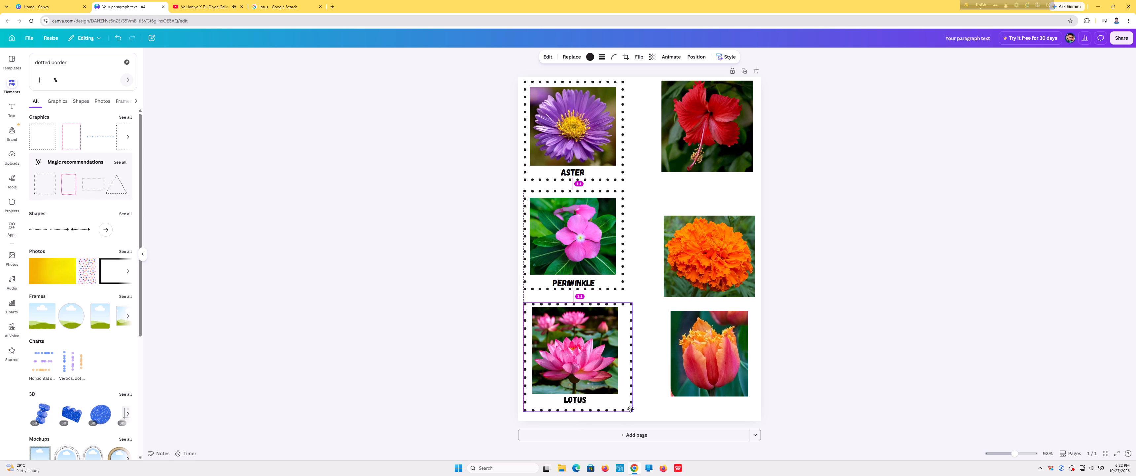
left_click_drag(630, 409, 627, 405)
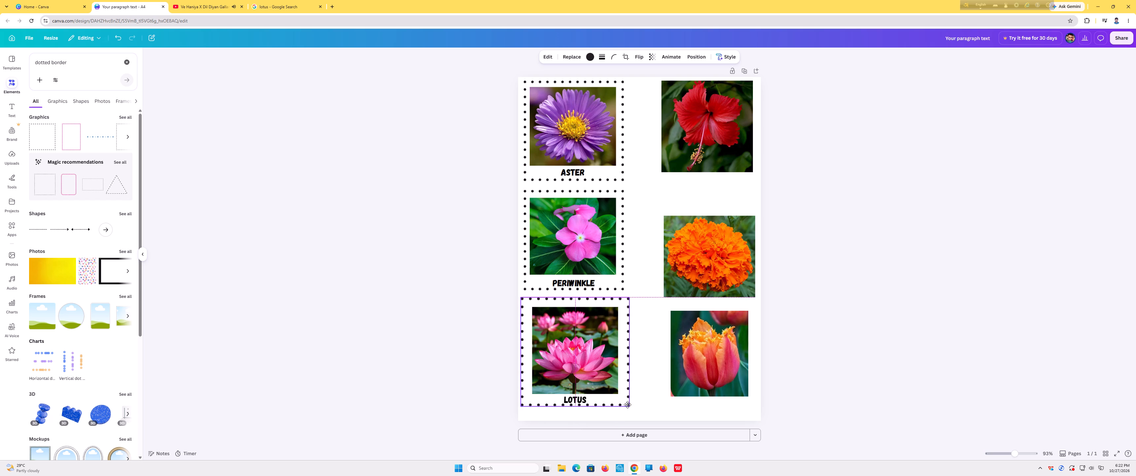
left_click_drag(627, 405, 627, 406)
left_click(628, 408)
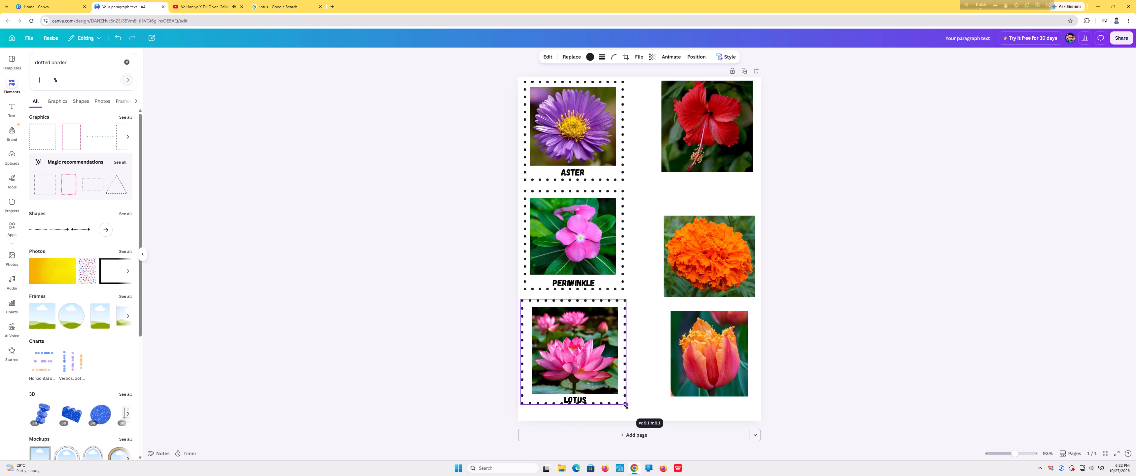
left_click(870, 387)
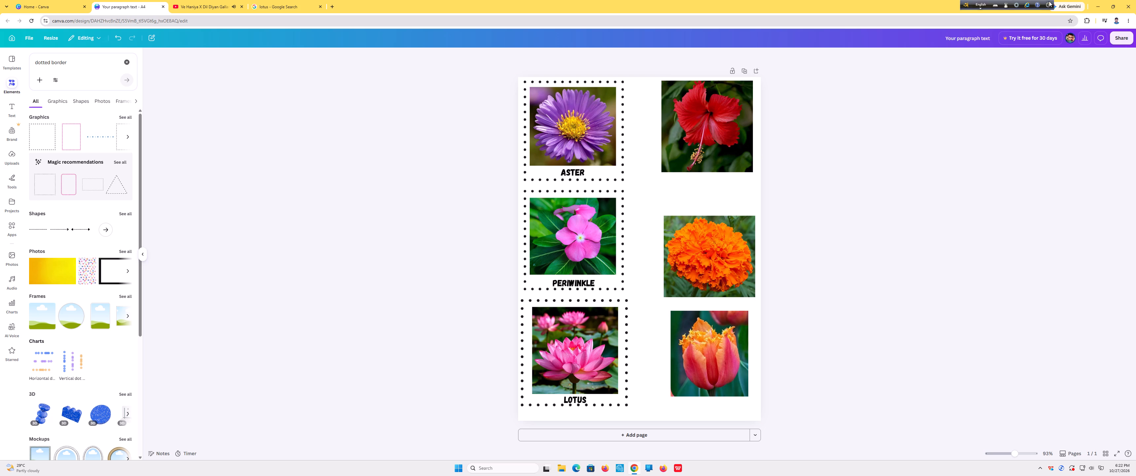
Restore the browser window to a smaller size so the desktop files show around it.
left_click(1113, 5)
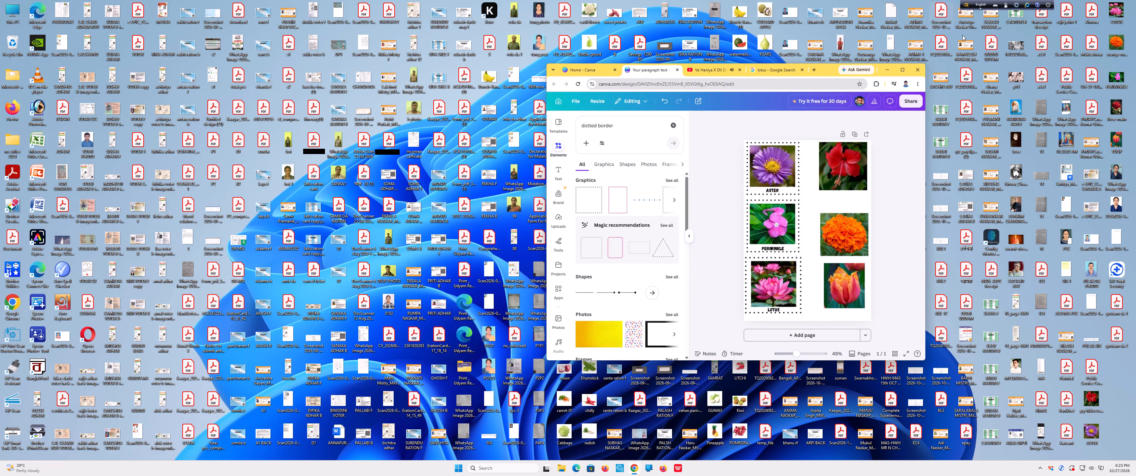
Maximize the browser window and search Google Images for hibiscus to check the spelling of the name.
left_click(905, 69)
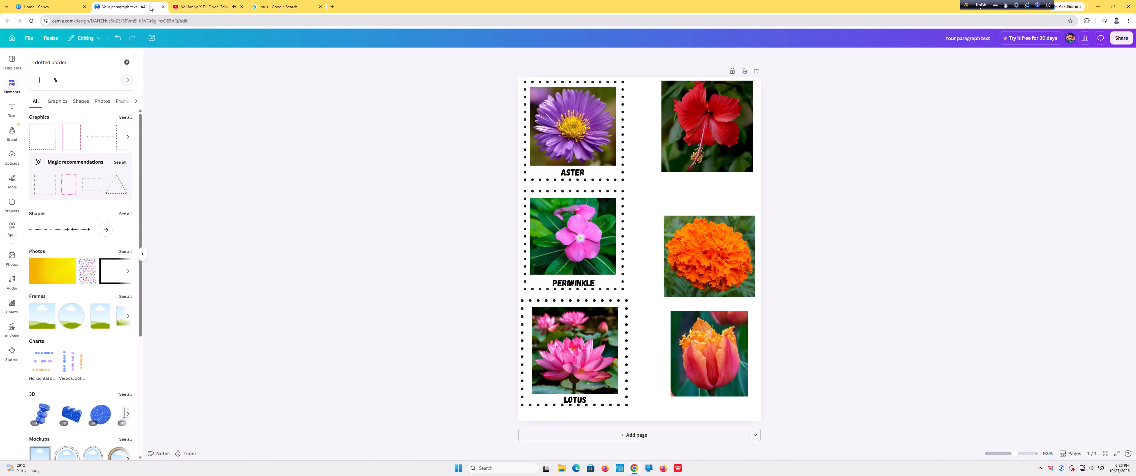
left_click(206, 7)
left_click(263, 4)
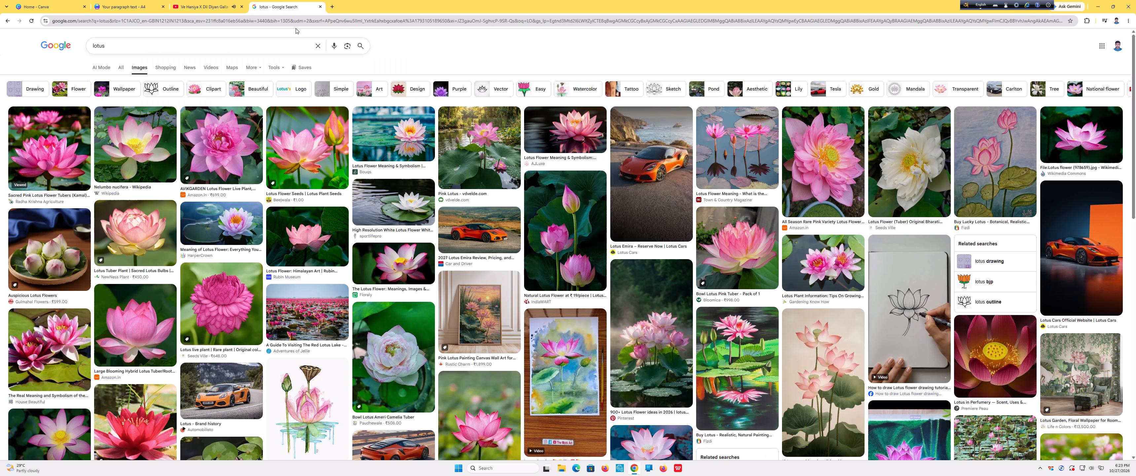
left_click(317, 45)
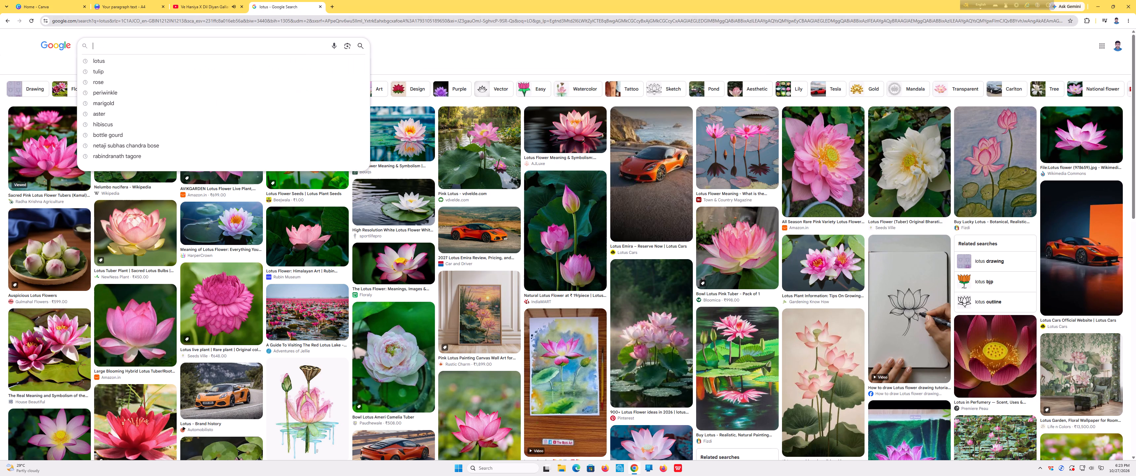
type("HIBI")
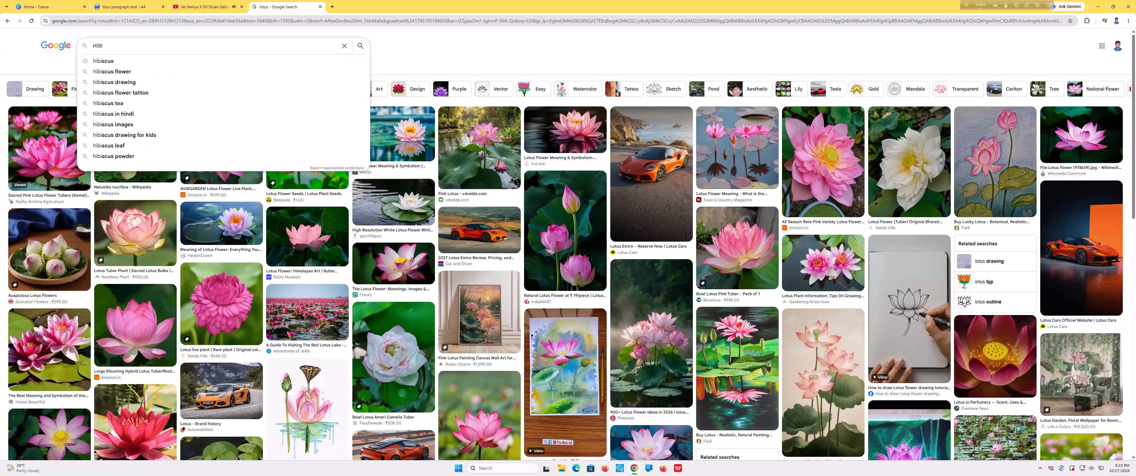
left_click(230, 56)
left_click(228, 58)
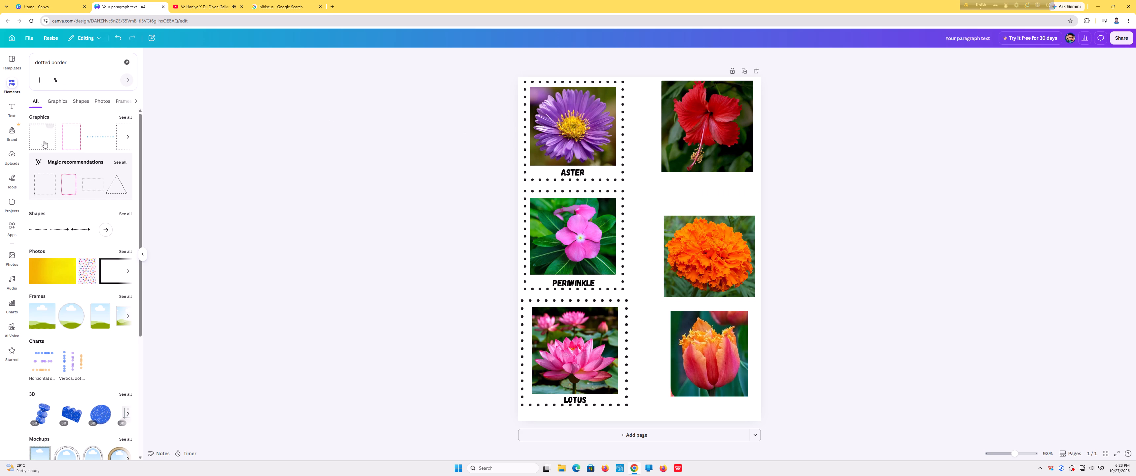
Add a new text box to the Canva page and replace its placeholder text with HIBISSCUS.
left_click(15, 107)
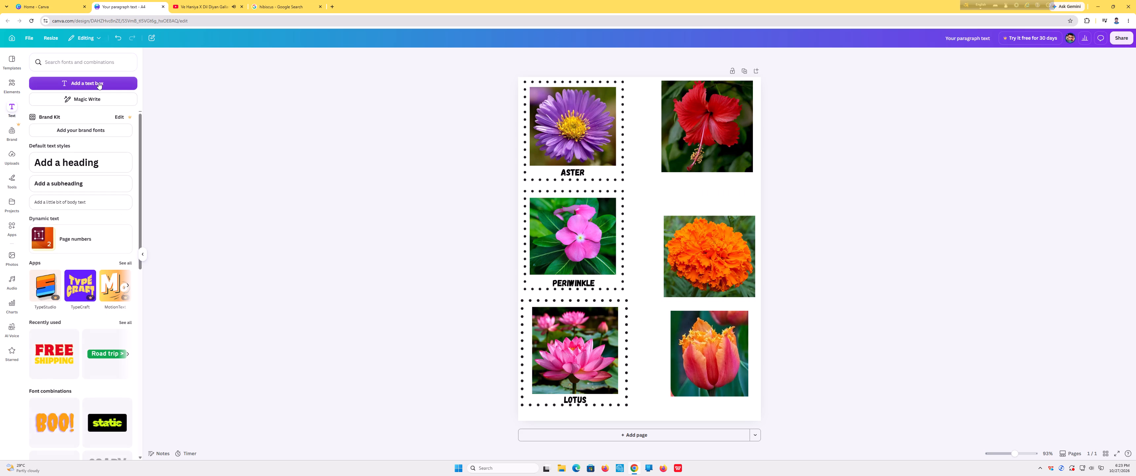
left_click(98, 82)
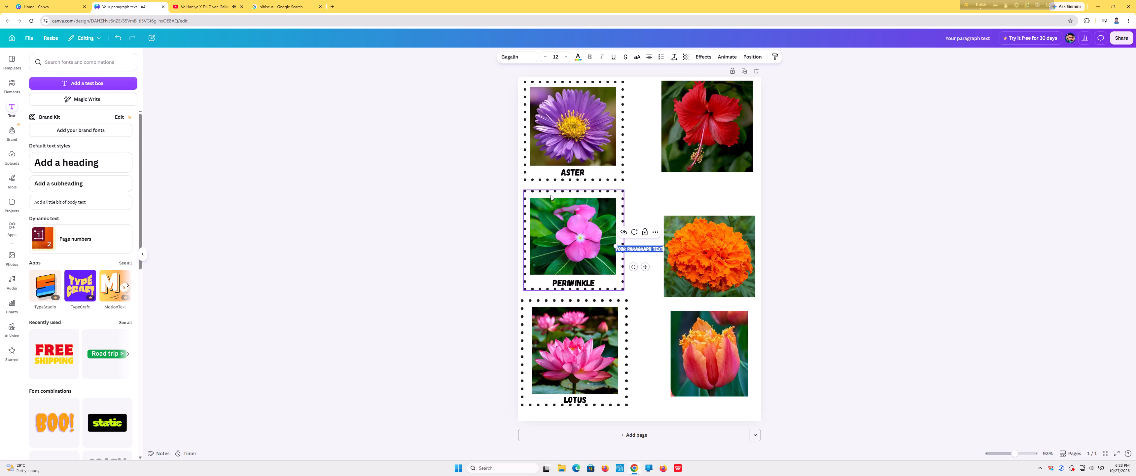
key("BackSpace")
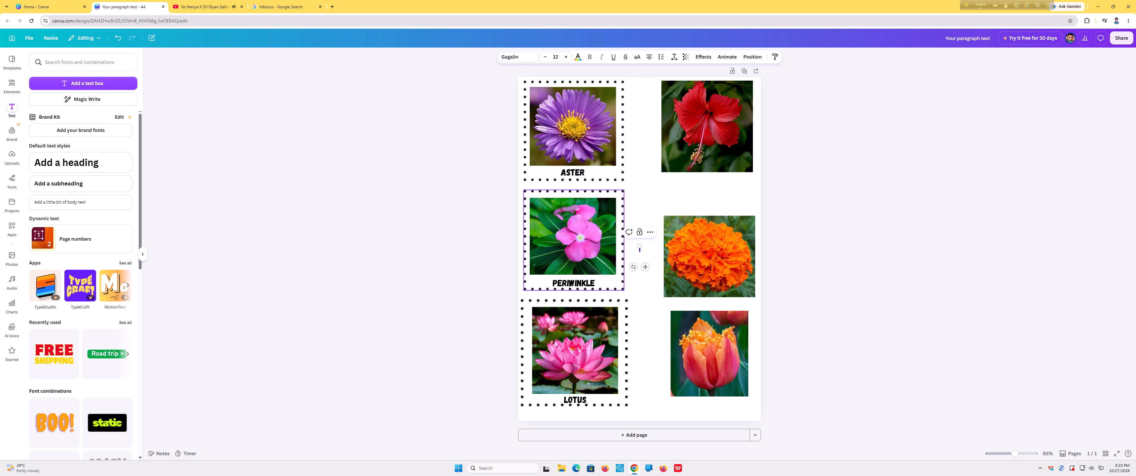
type("HIBI")
key("s")
key("s")
type("CUS")
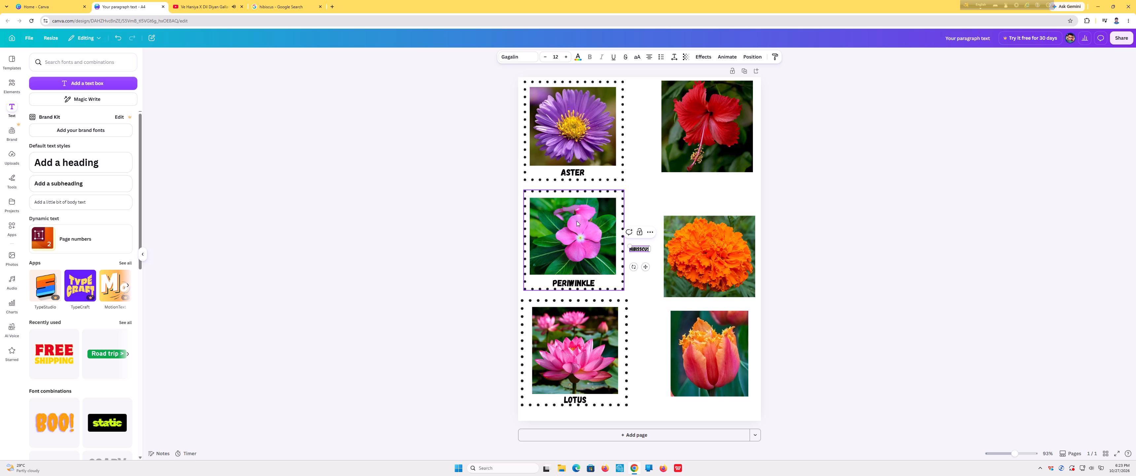
Set the HIBISSCUS caption to font size 21 in the Gagalin font.
triple_click(568, 56)
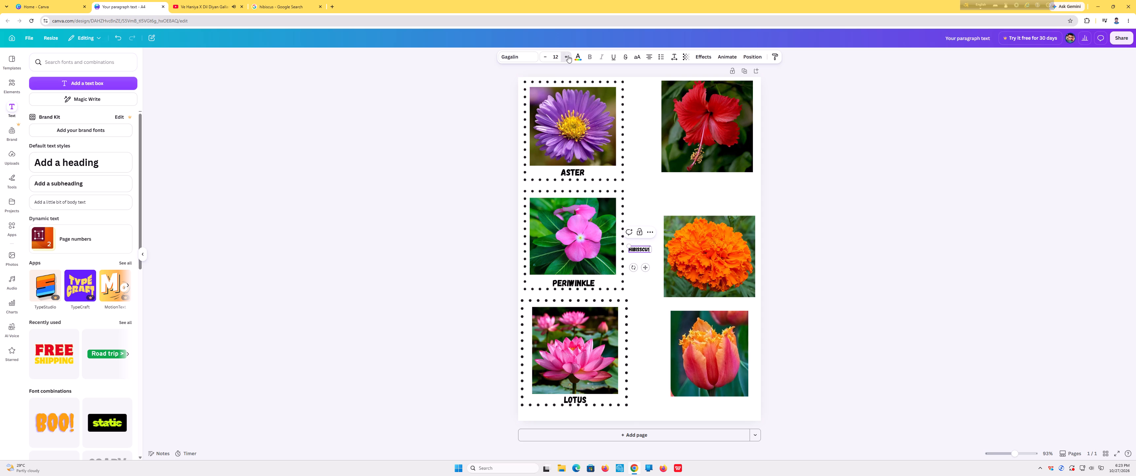
triple_click(568, 56)
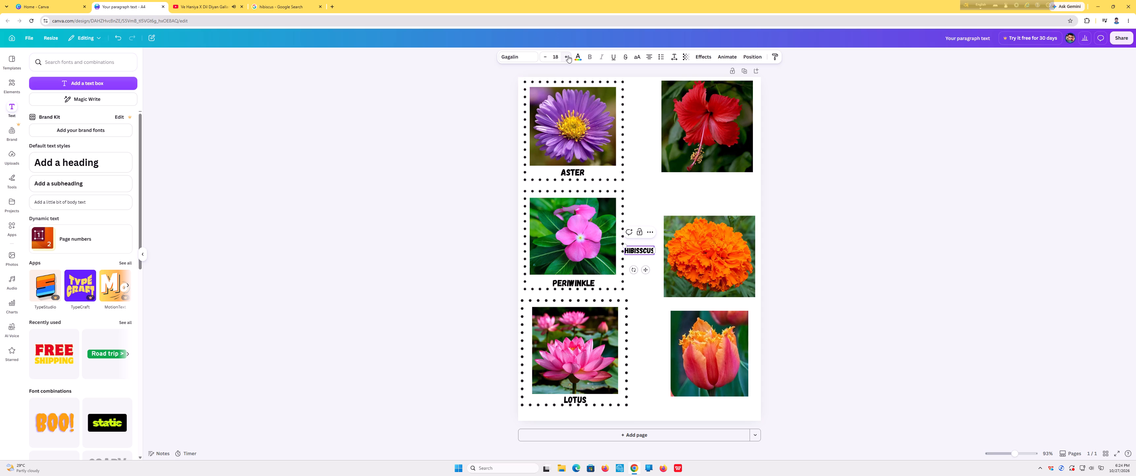
double_click(568, 56)
left_click(568, 56)
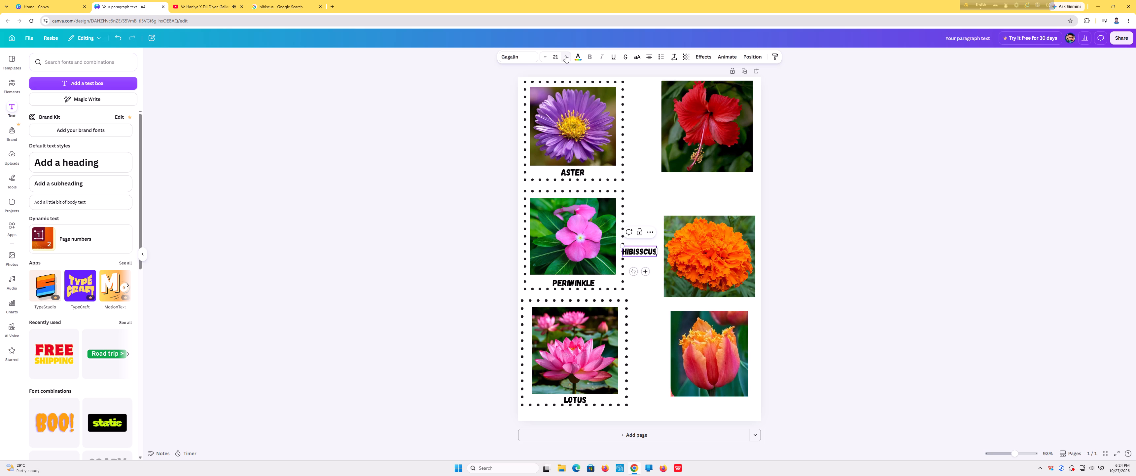
left_click(529, 58)
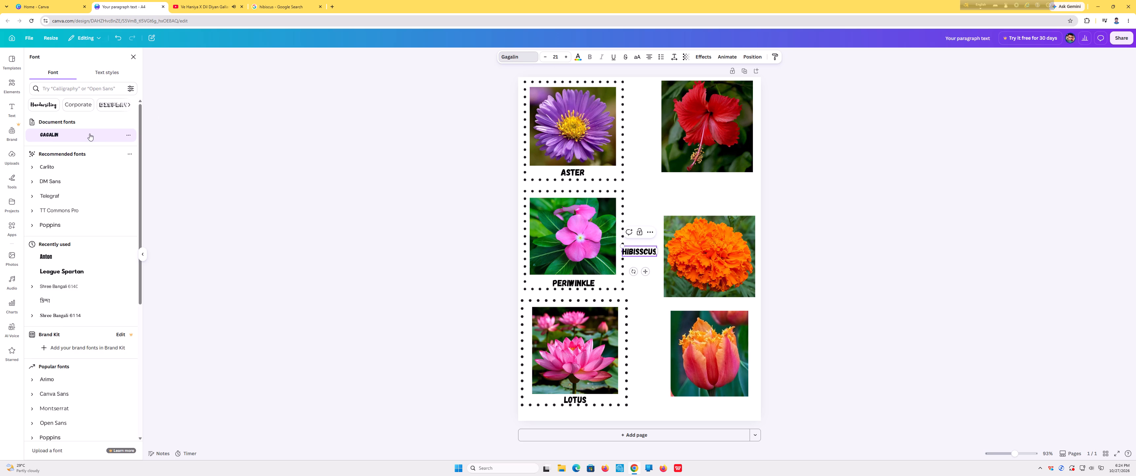
left_click(89, 134)
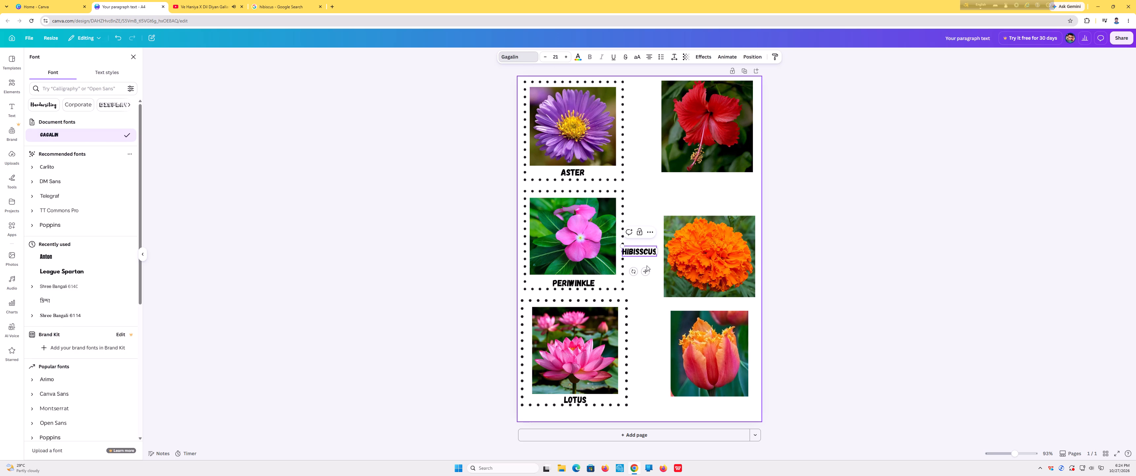
Move the HIBISSCUS caption into the gap between the hibiscus and marigold photos.
left_click_drag(645, 272, 710, 206)
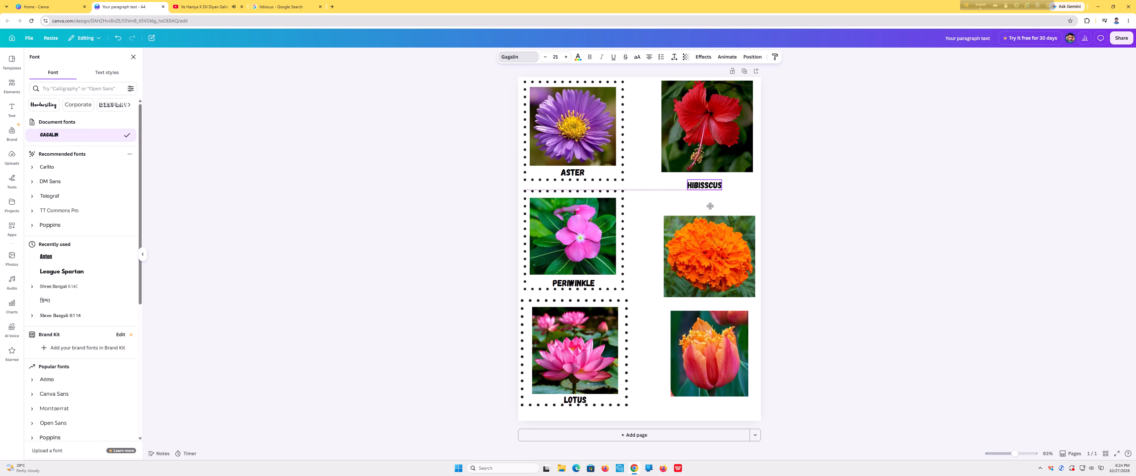
left_click_drag(710, 206, 714, 217)
Shrink the hibiscus photo slightly and move the HIBISSCUS caption up to sit centred beneath it.
left_click(730, 141)
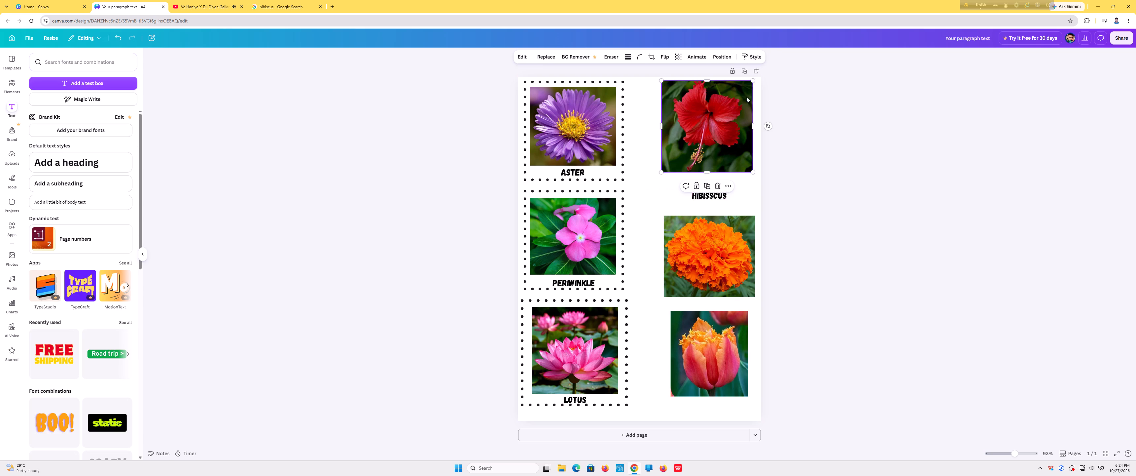
left_click_drag(752, 79, 748, 85)
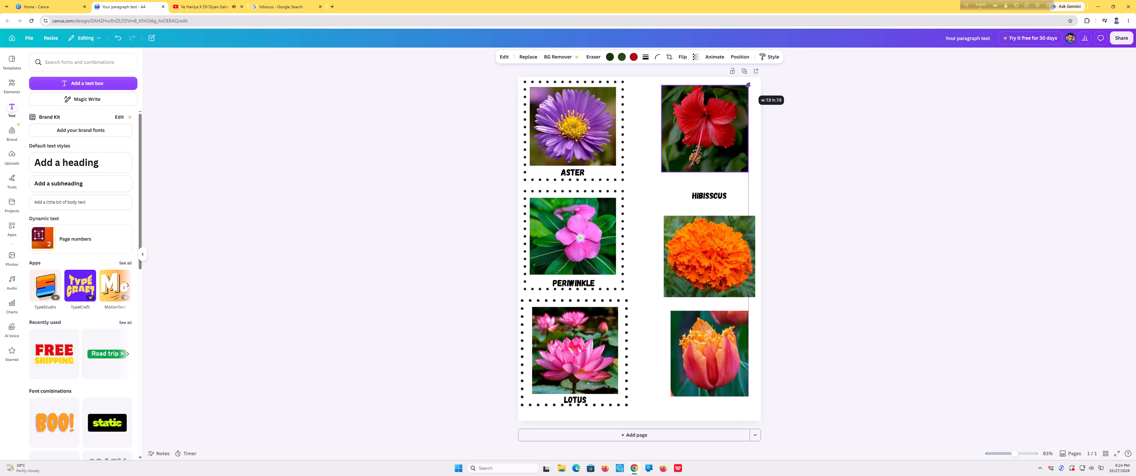
left_click_drag(748, 85, 746, 91)
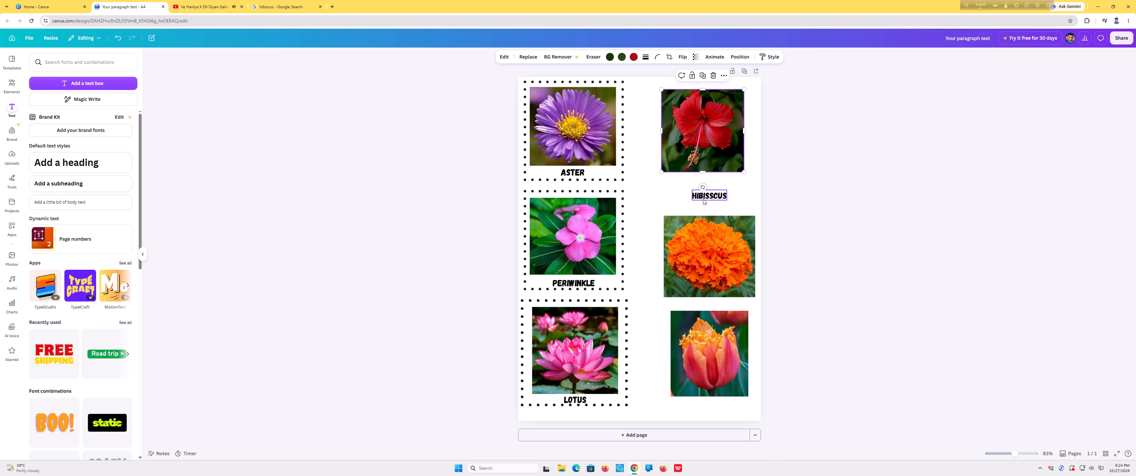
left_click_drag(703, 194, 699, 181)
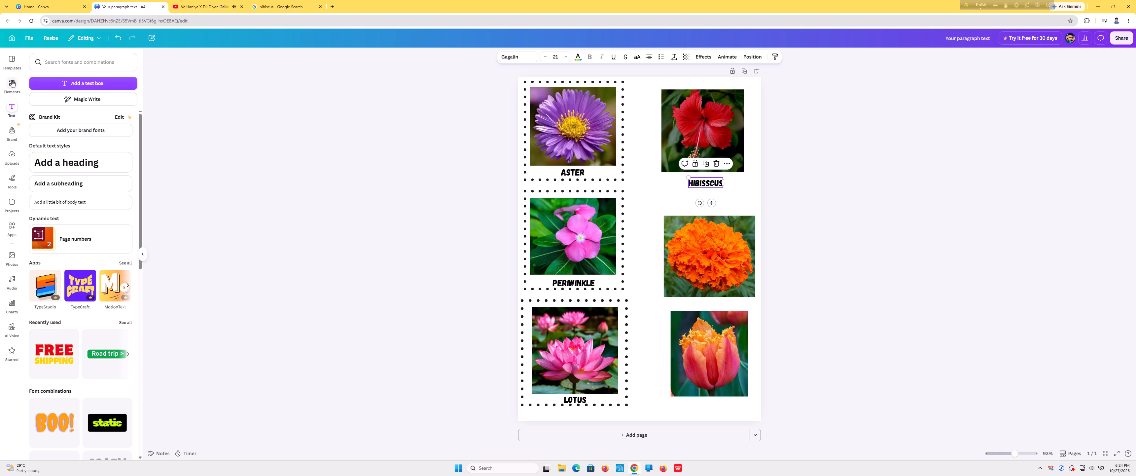
Add another square dotted border, try it around the hibiscus photo, and move it aside towards the page centre.
left_click(12, 79)
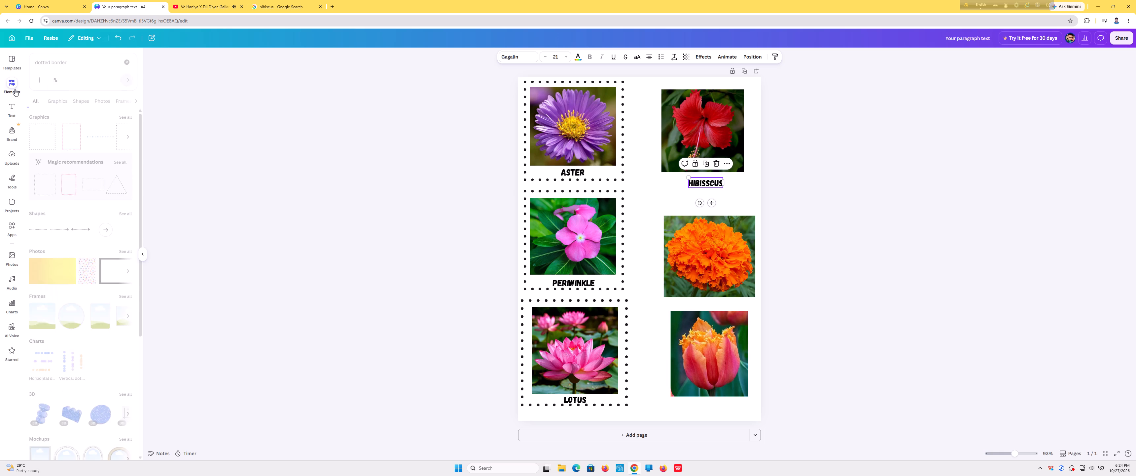
left_click(35, 134)
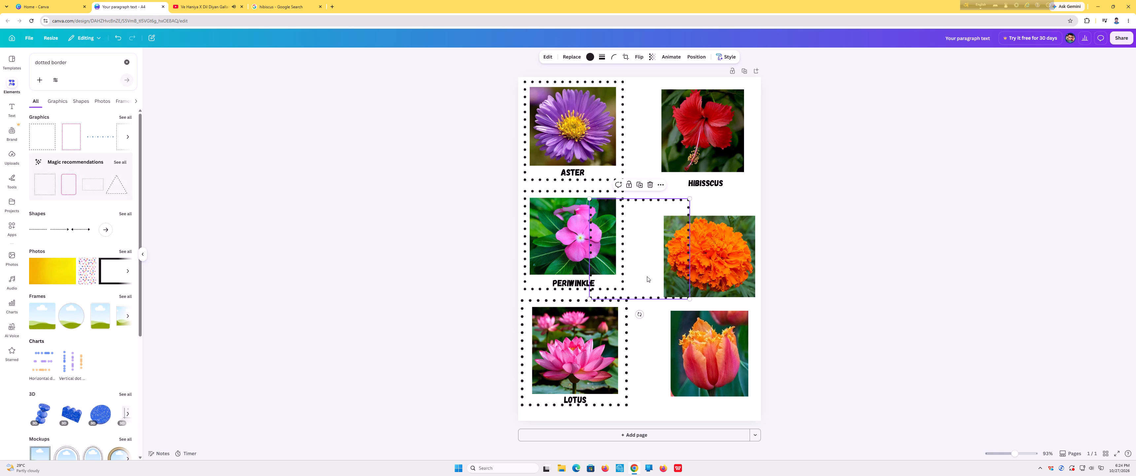
left_click_drag(647, 276, 707, 164)
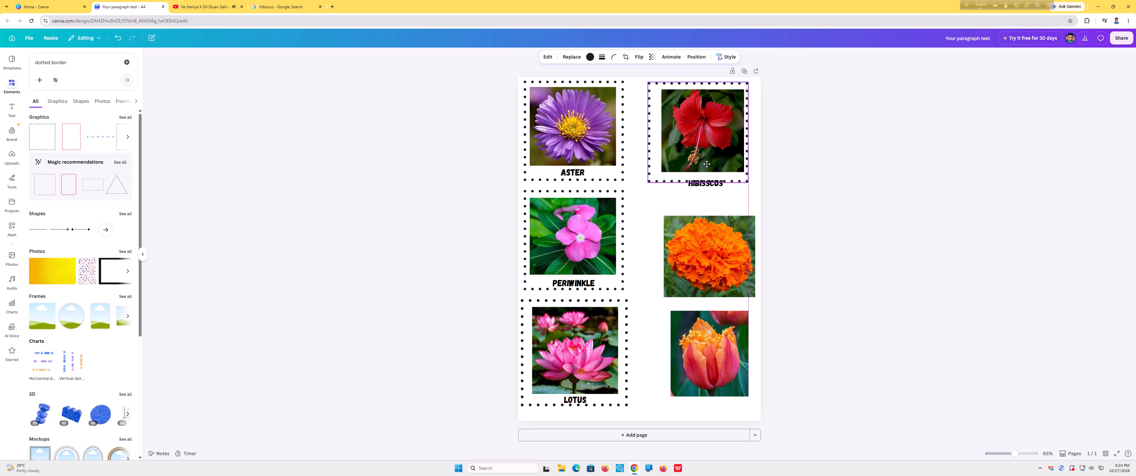
left_click_drag(707, 164, 707, 164)
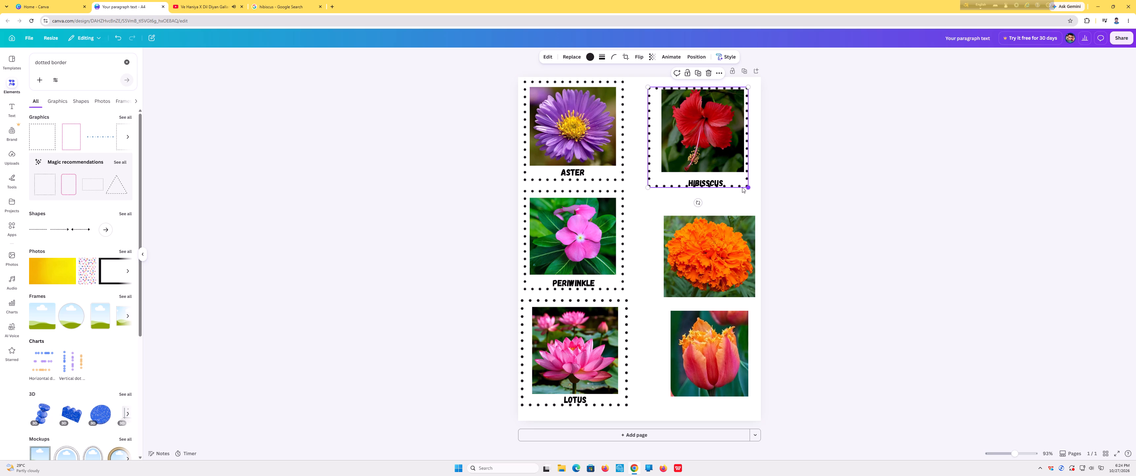
left_click_drag(708, 180, 707, 176)
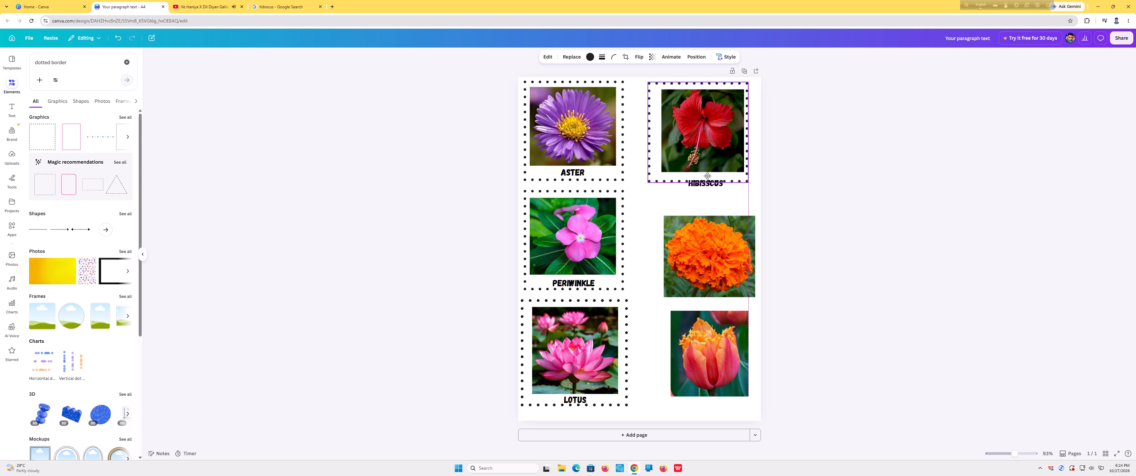
left_click_drag(707, 176, 631, 299)
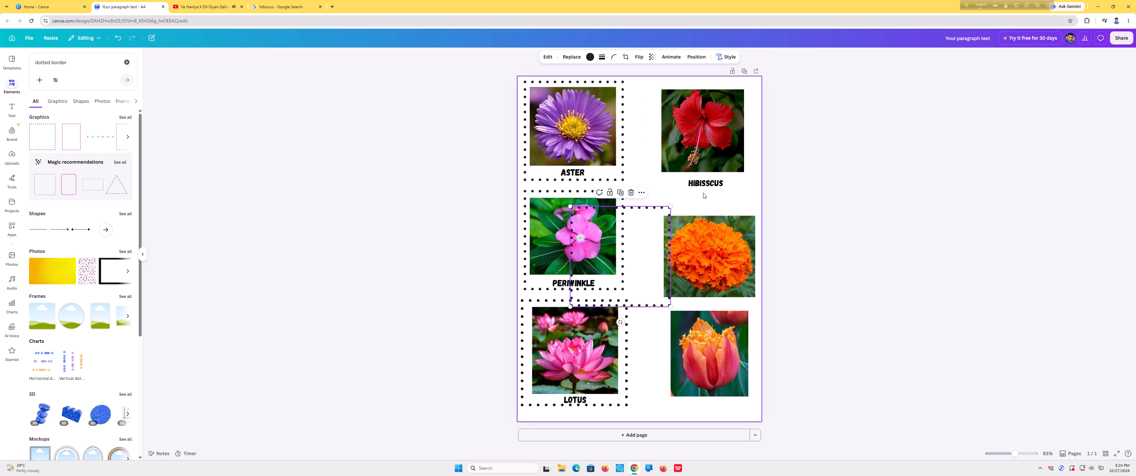
Move the HIBISSCUS caption up slightly, closer to the bottom edge of the hibiscus photo.
left_click_drag(706, 184, 706, 180)
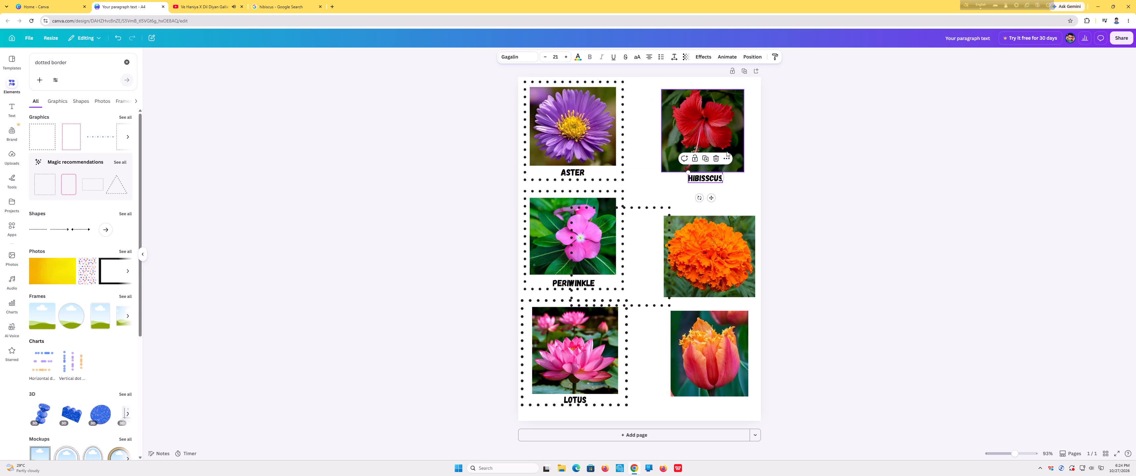
left_click(727, 151)
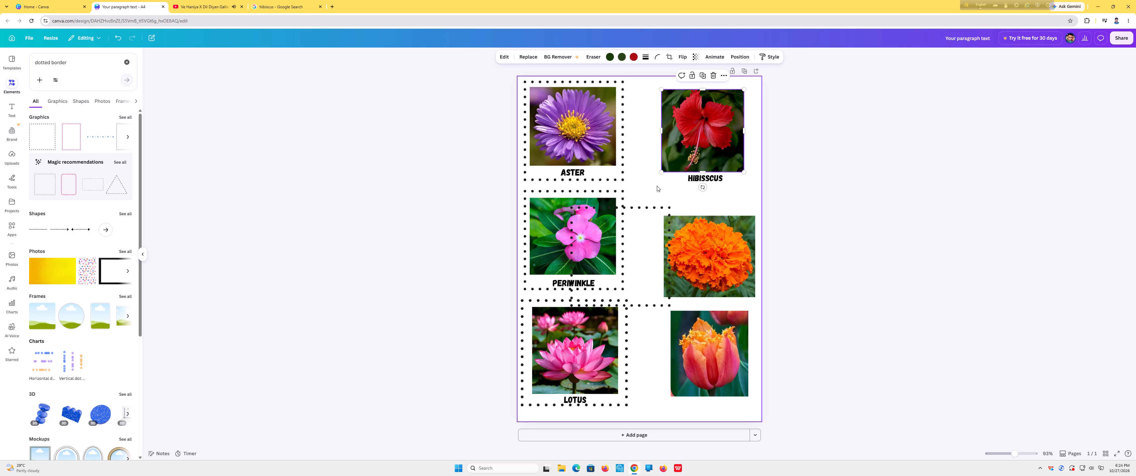
left_click(657, 186)
Fit the loose dotted border around the hibiscus photo and its caption, enlarging it to about 8.9.
left_click_drag(646, 261, 692, 148)
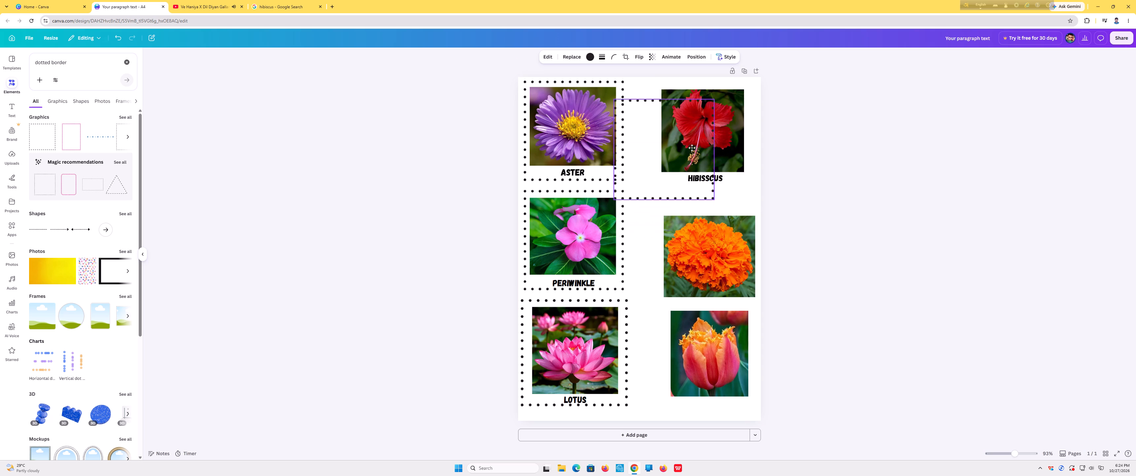
left_click_drag(692, 148, 711, 137)
left_click_drag(706, 148, 721, 148)
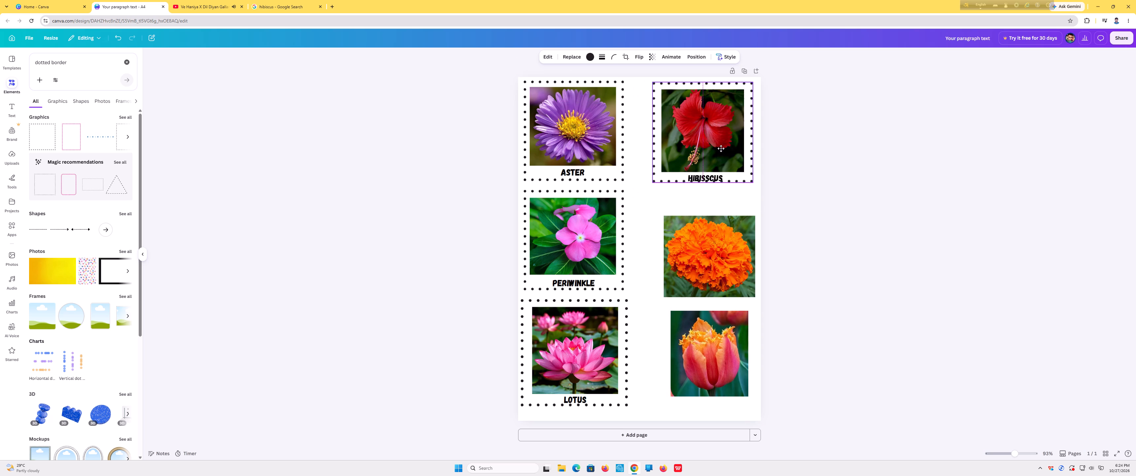
left_click_drag(721, 148, 718, 148)
left_click_drag(747, 182, 747, 182)
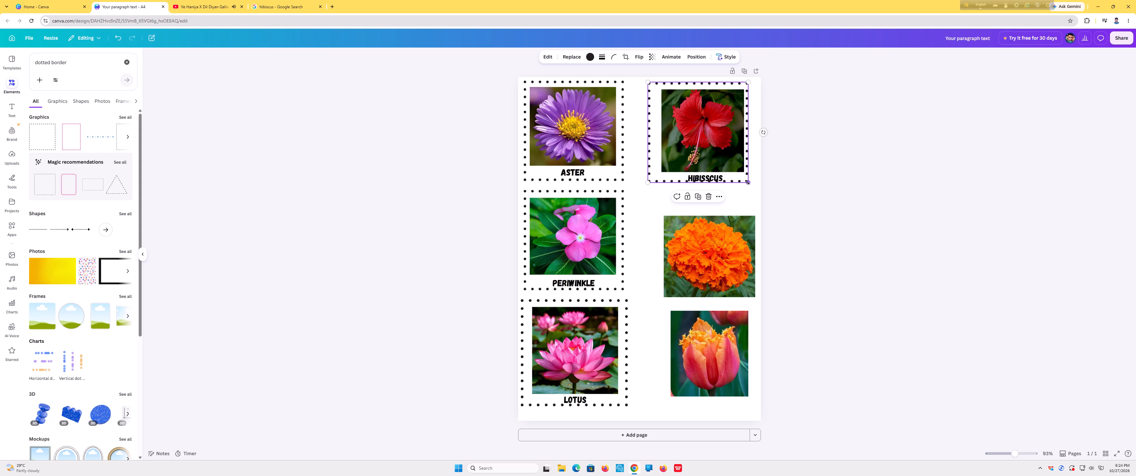
left_click_drag(747, 182, 752, 182)
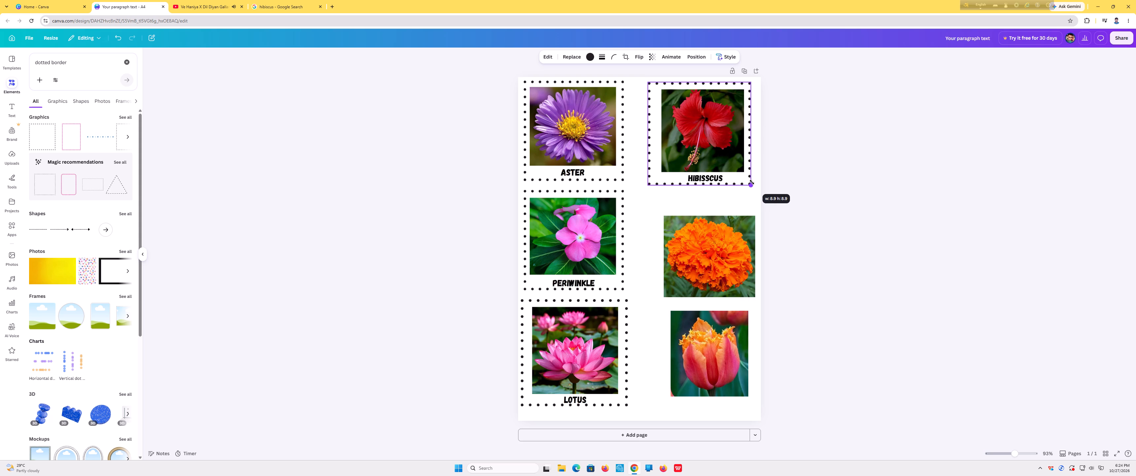
left_click_drag(752, 182, 753, 182)
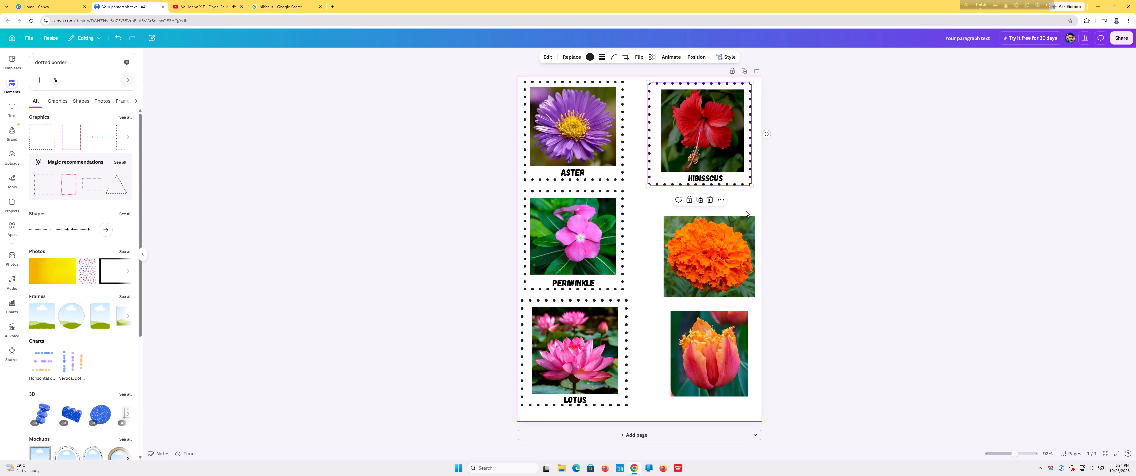
left_click(746, 211)
left_click(723, 154)
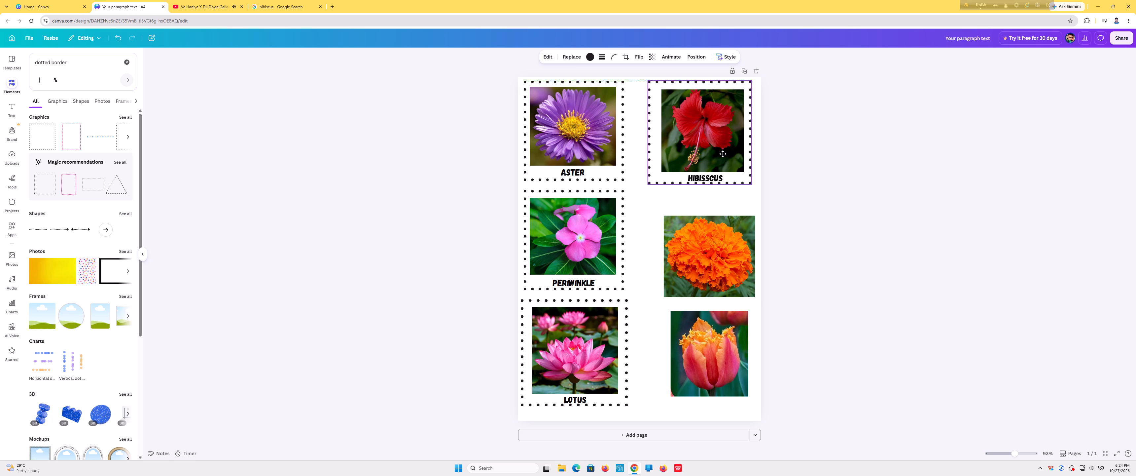
left_click(842, 184)
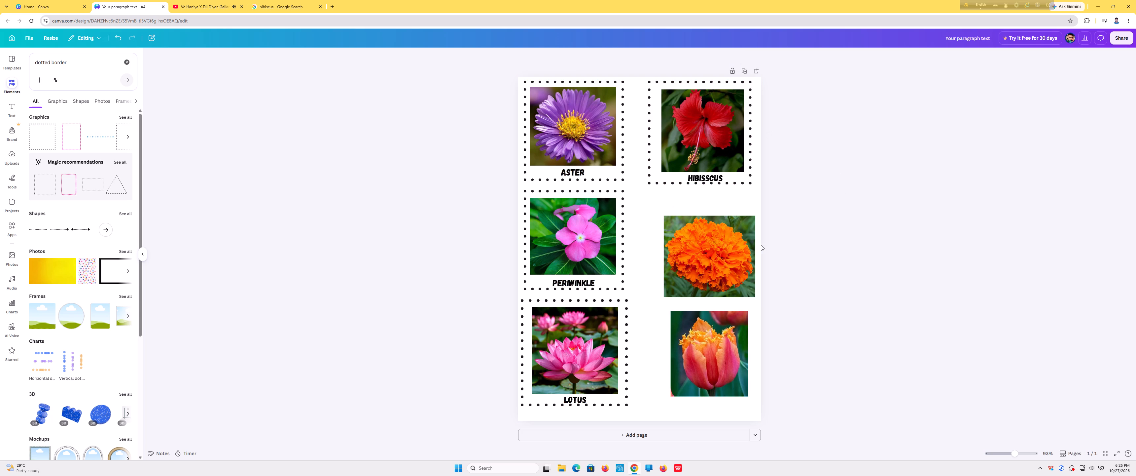
Move the marigold photo up and slightly left, beneath the bordered hibiscus photo.
left_click_drag(718, 257, 714, 245)
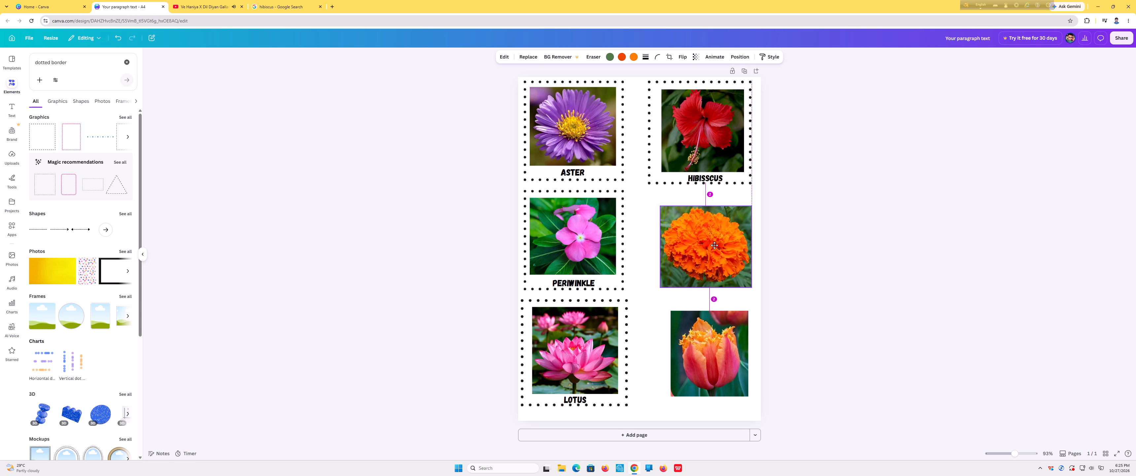
left_click_drag(714, 245, 711, 245)
left_click(711, 245)
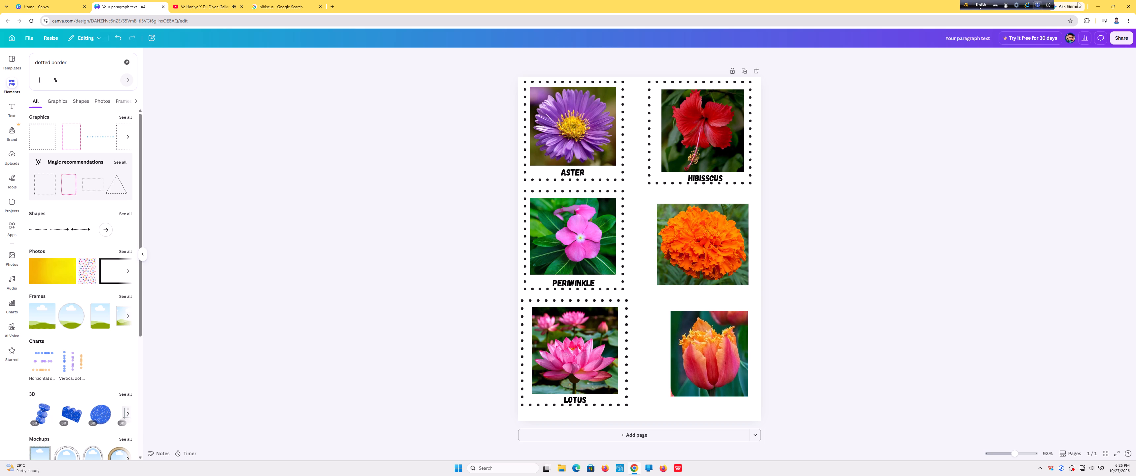
Restore the browser window to a smaller size and open the black K shortcut on the desktop.
left_click(1112, 7)
double_click(492, 10)
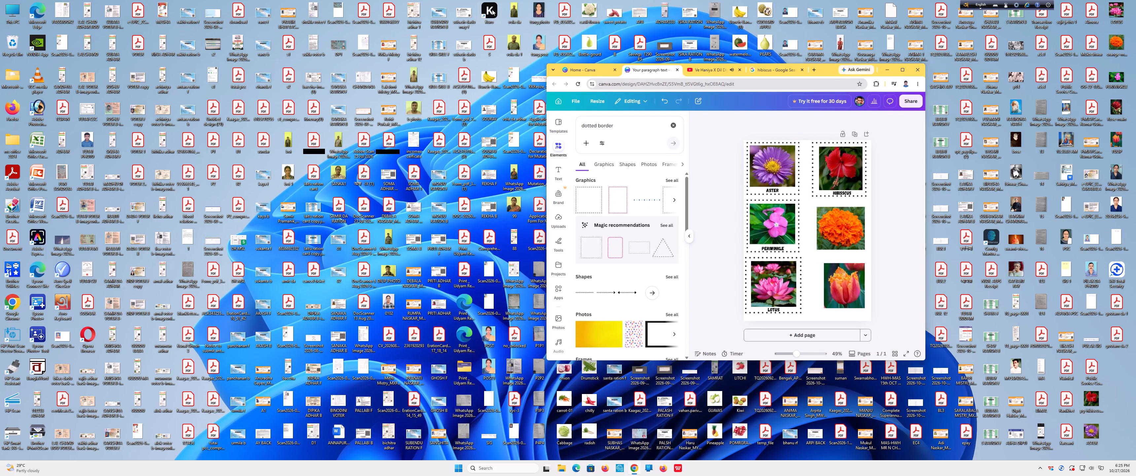